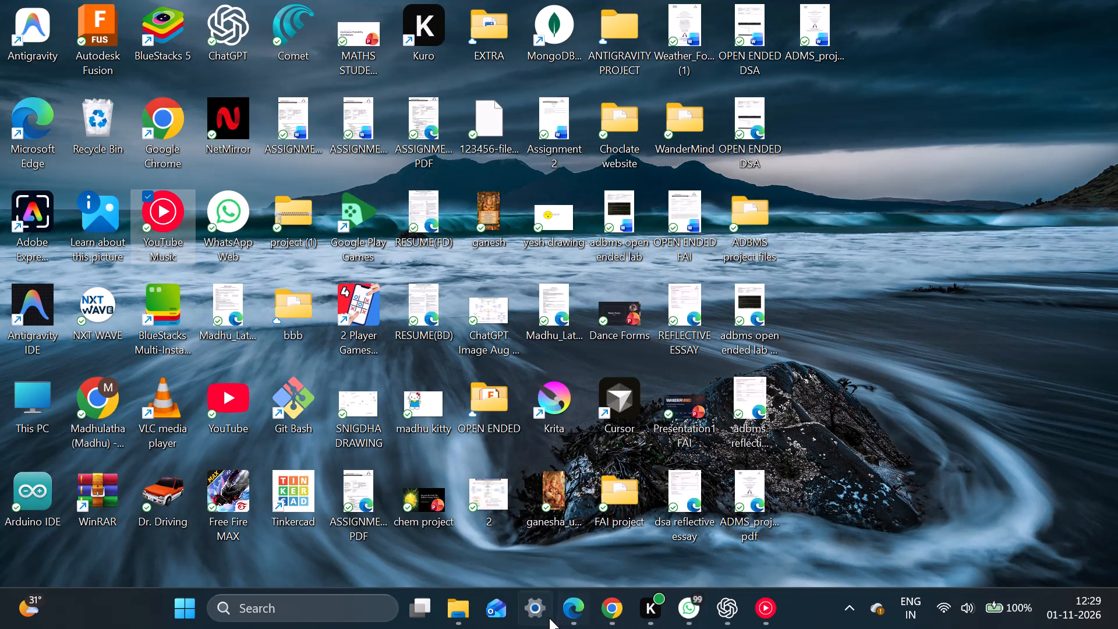
# Switch to Chrome, open the learning.ccbp.in portal in a new tab and complete its Face ID verification.
pyautogui.click(610, 616)
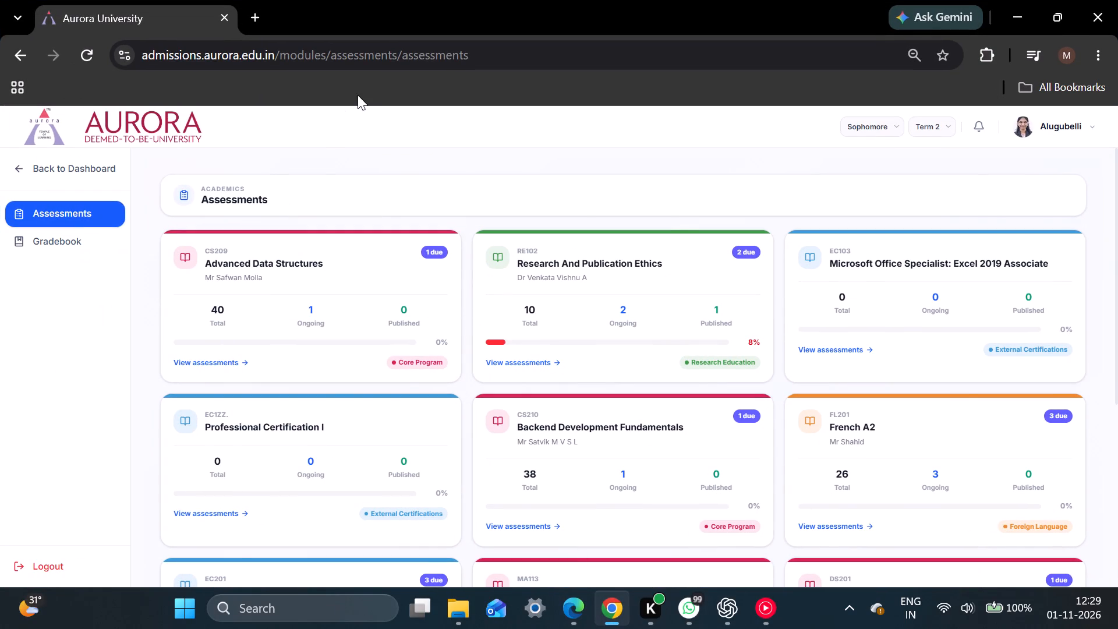
pyautogui.click(255, 18)
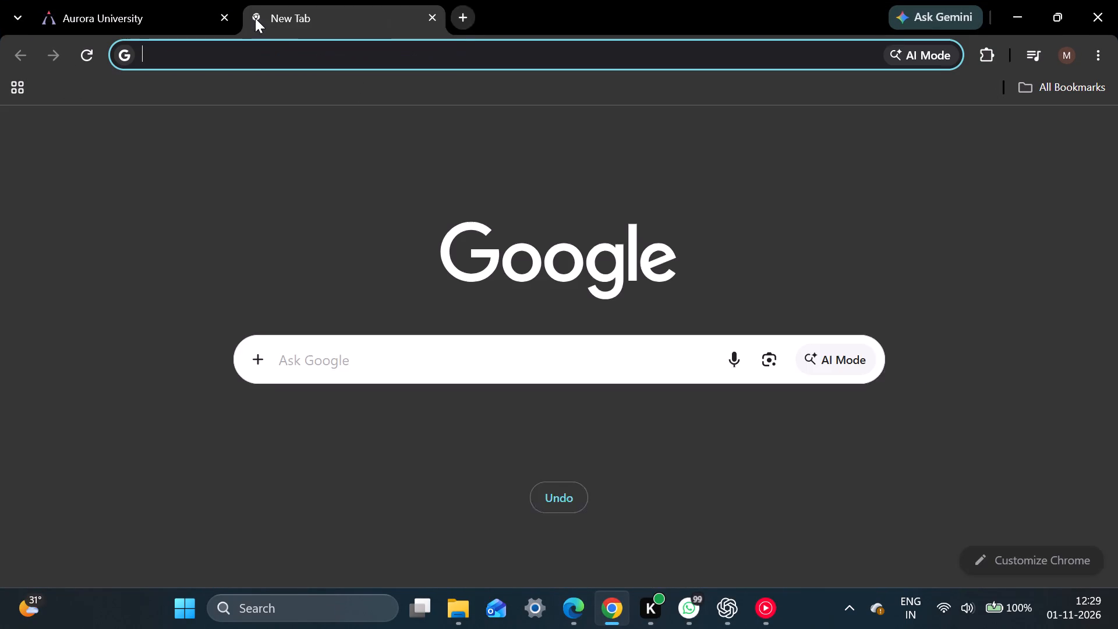
pyautogui.click(384, 531)
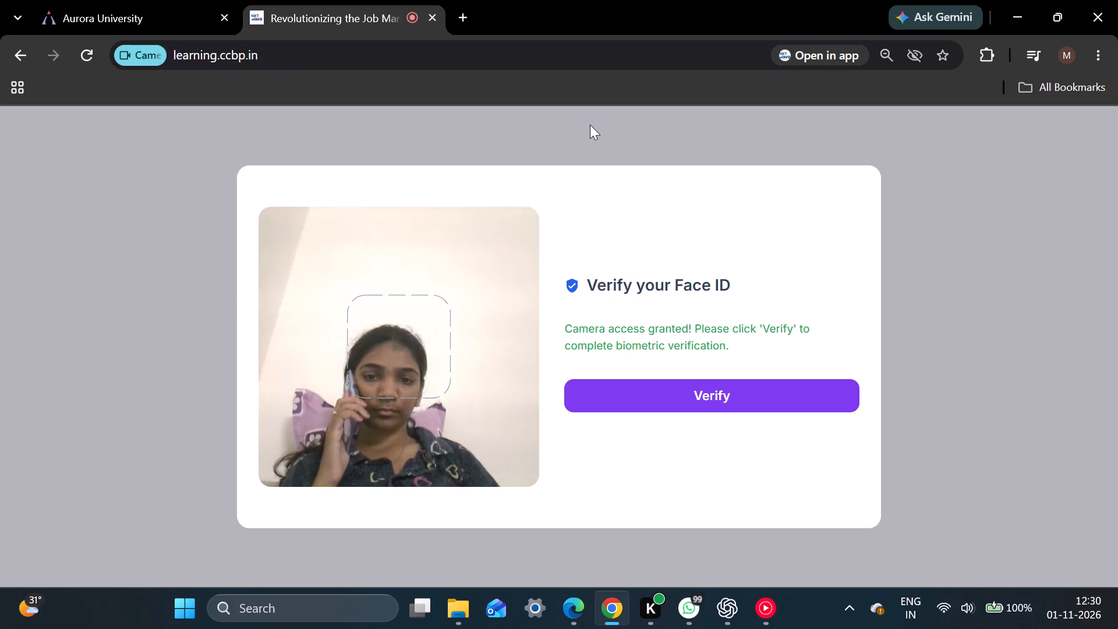
pyautogui.click(716, 402)
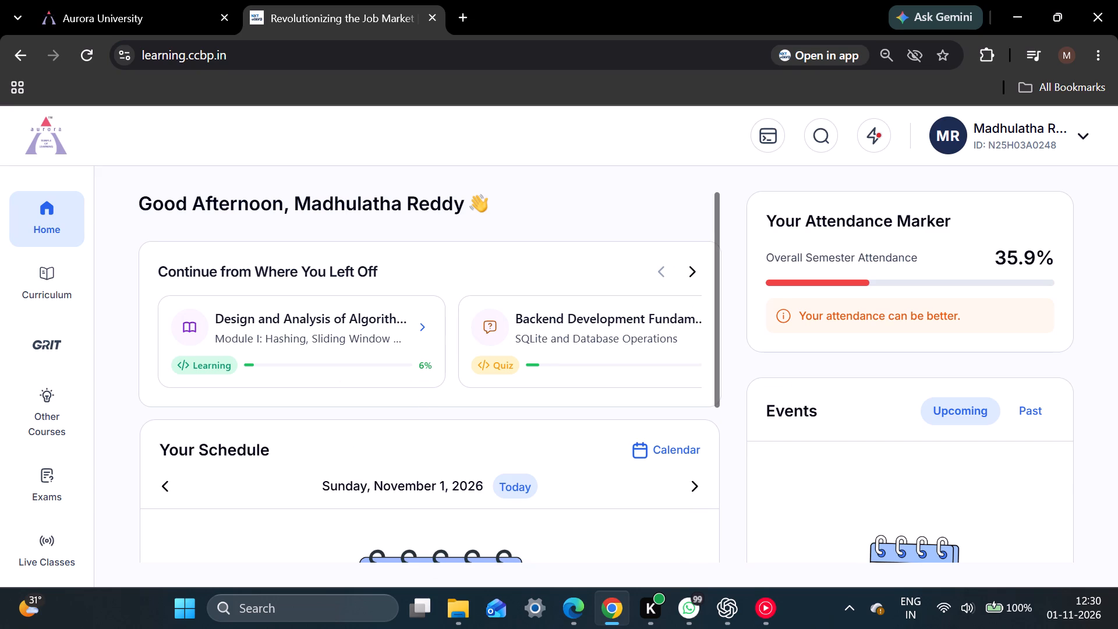
# In the curriculum's Year 2 - Term 2, open the Backend Development Fundamentals course and expand the NodeJS and ExpressJS topic.
pyautogui.click(87, 301)
pyautogui.click(68, 285)
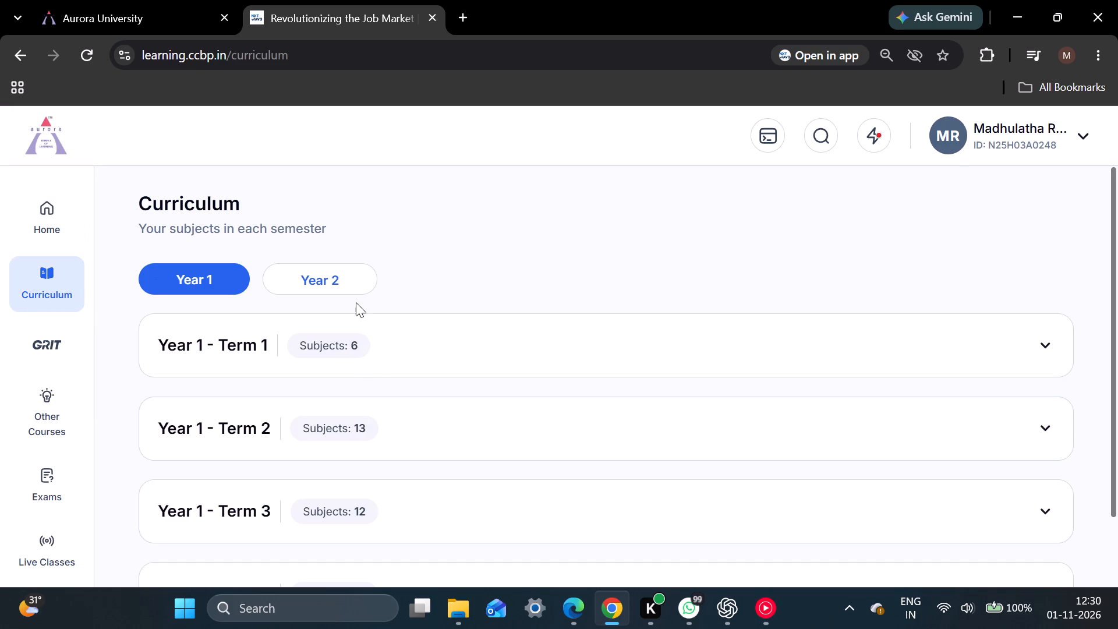
pyautogui.click(355, 297)
pyautogui.click(355, 291)
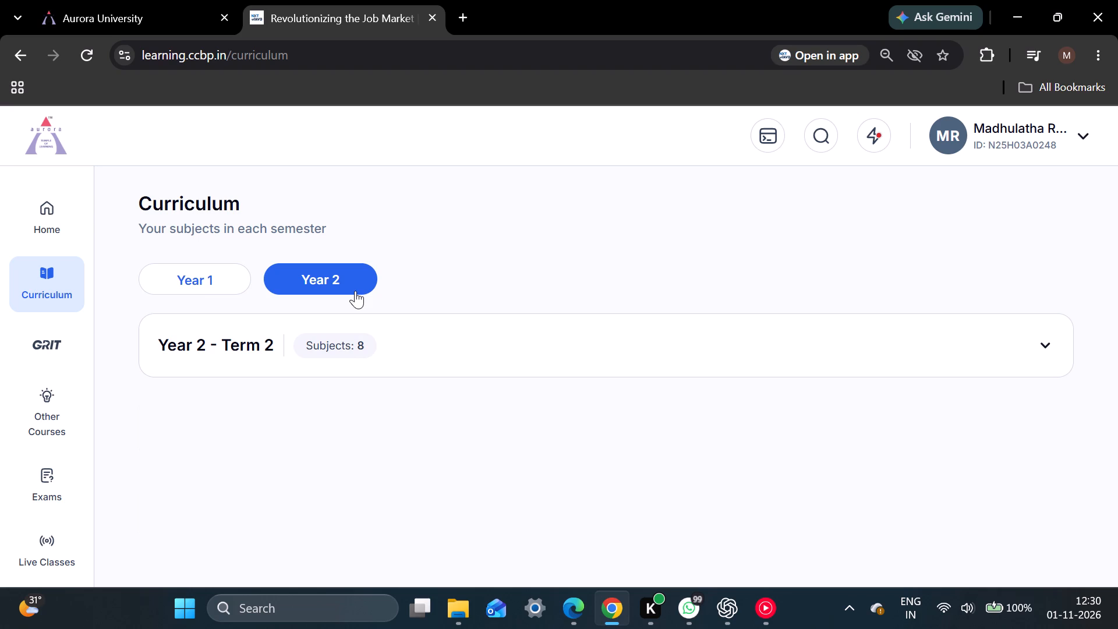
pyautogui.click(372, 351)
pyautogui.scroll(-2, 390, 383)
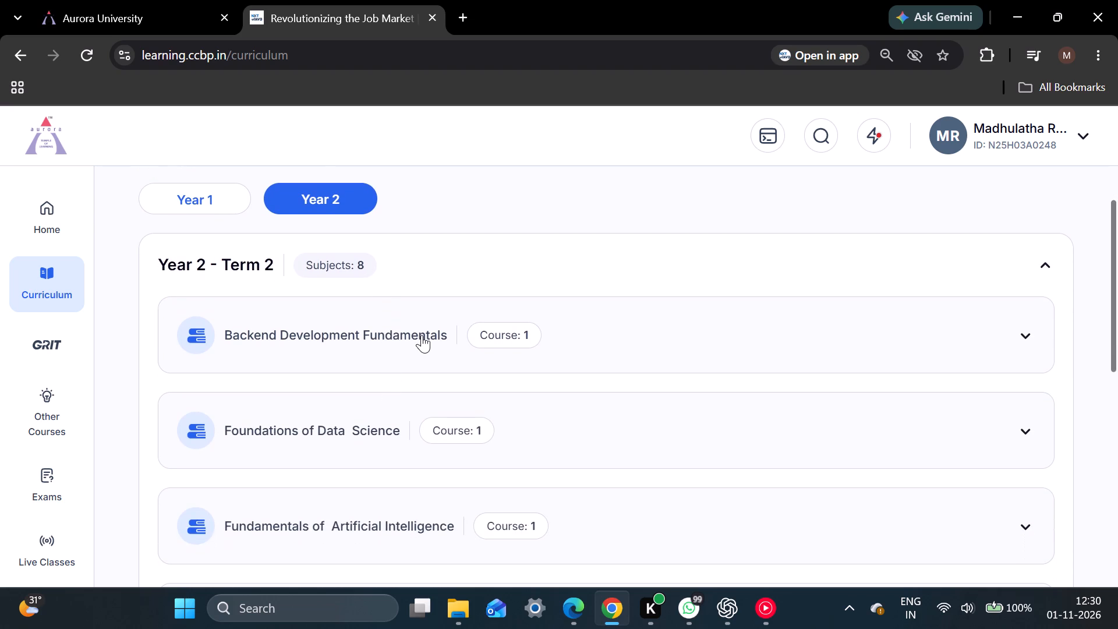
pyautogui.click(422, 335)
pyautogui.click(479, 423)
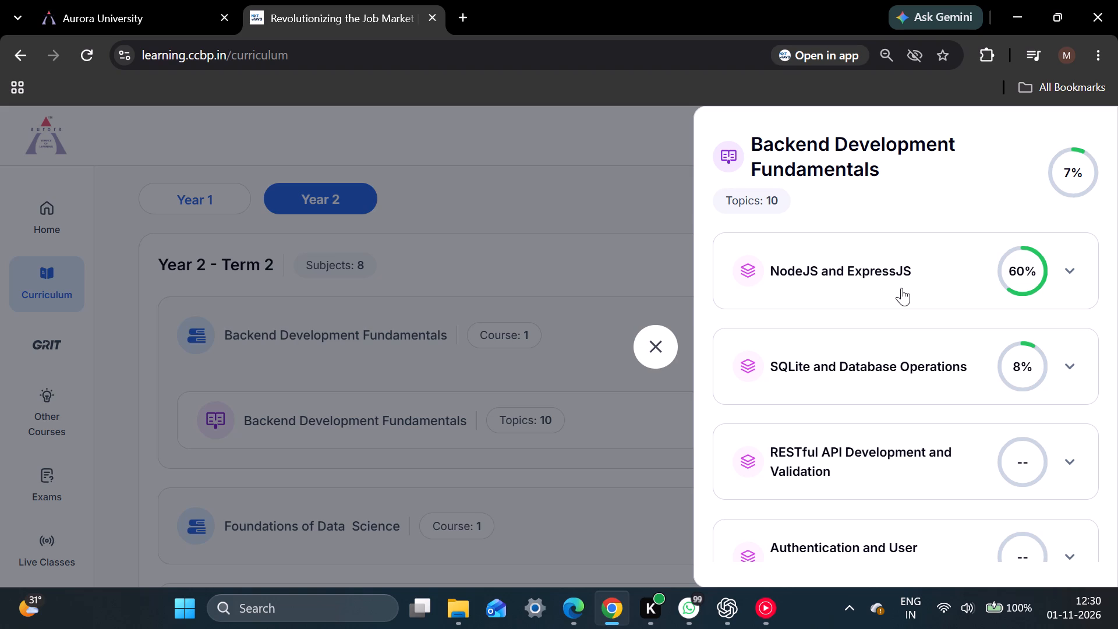
pyautogui.click(901, 288)
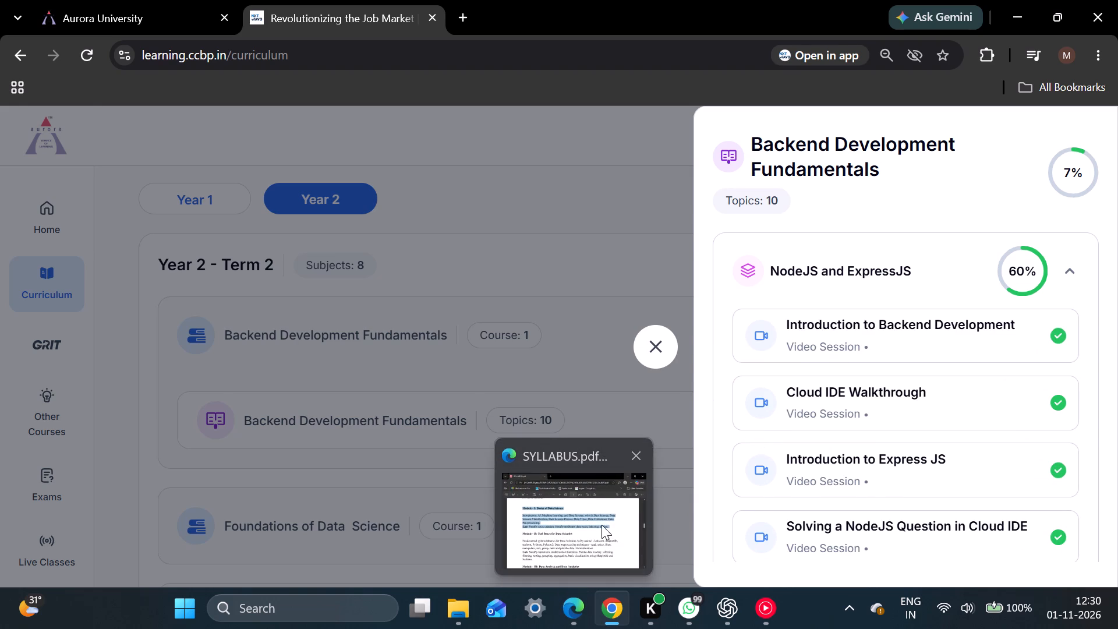
# Close the SYLLABUS.pdf window in Edge.
pyautogui.click(636, 454)
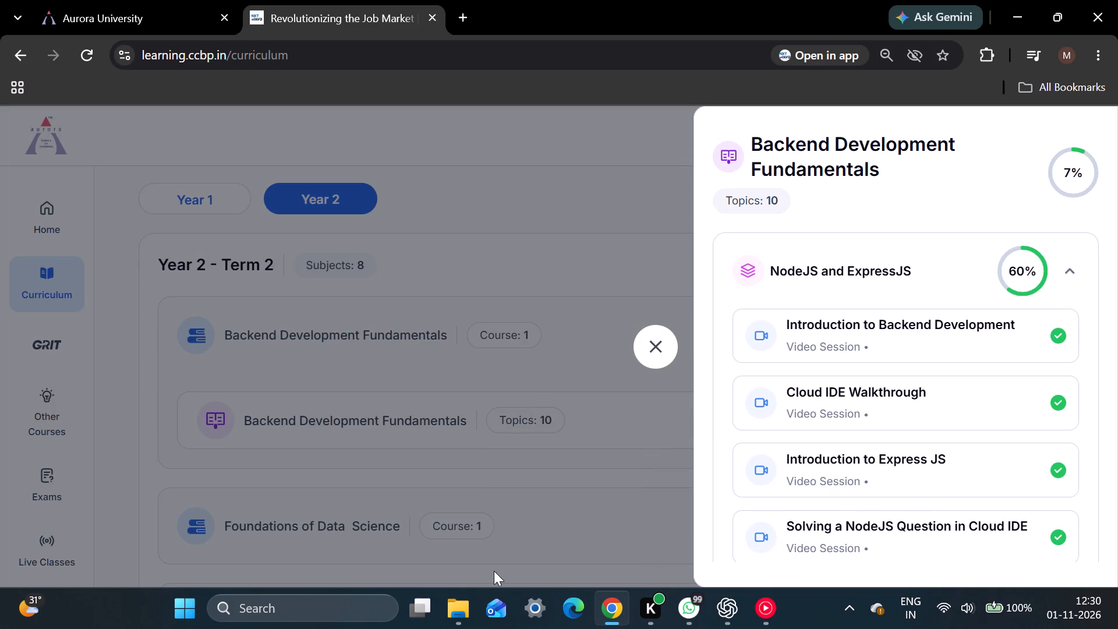
# Switch to File Explorer and open LAB REPORT-1 from the LAB REPORTS folder inside TERM-2's BACKEND DEVELOPMENT FUNDAMENTALS folder.
pyautogui.click(469, 612)
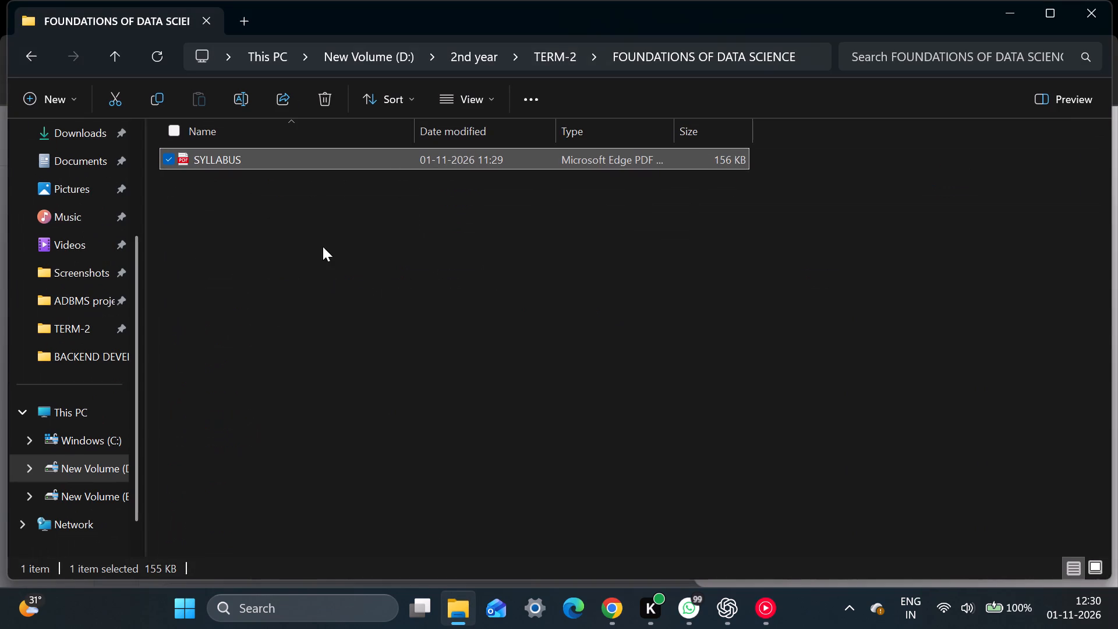
pyautogui.click(39, 58)
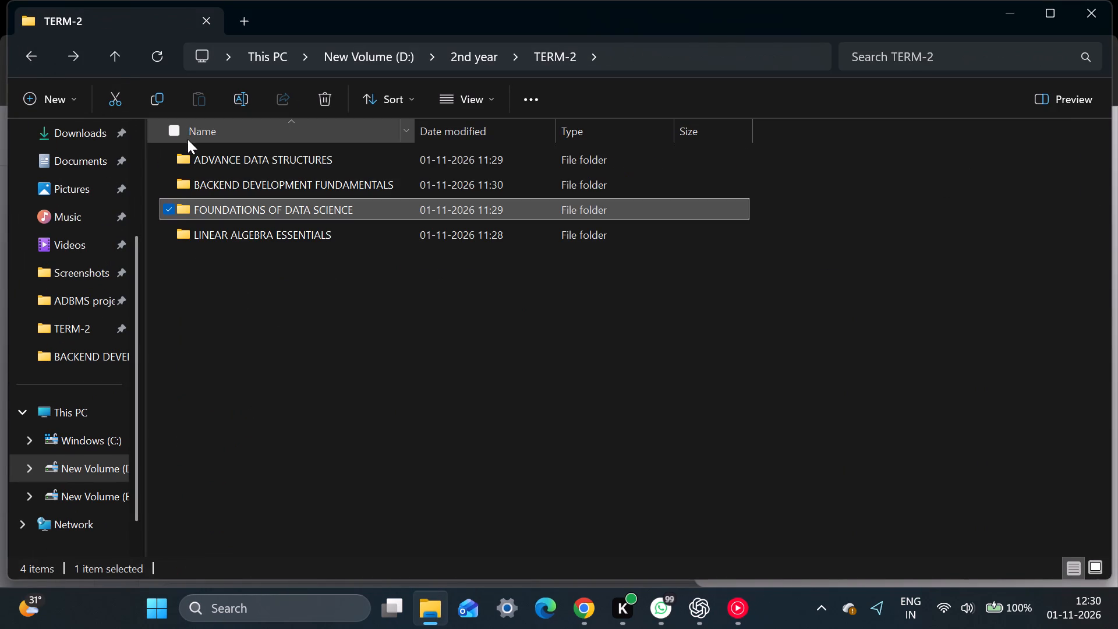
pyautogui.doubleClick(260, 184)
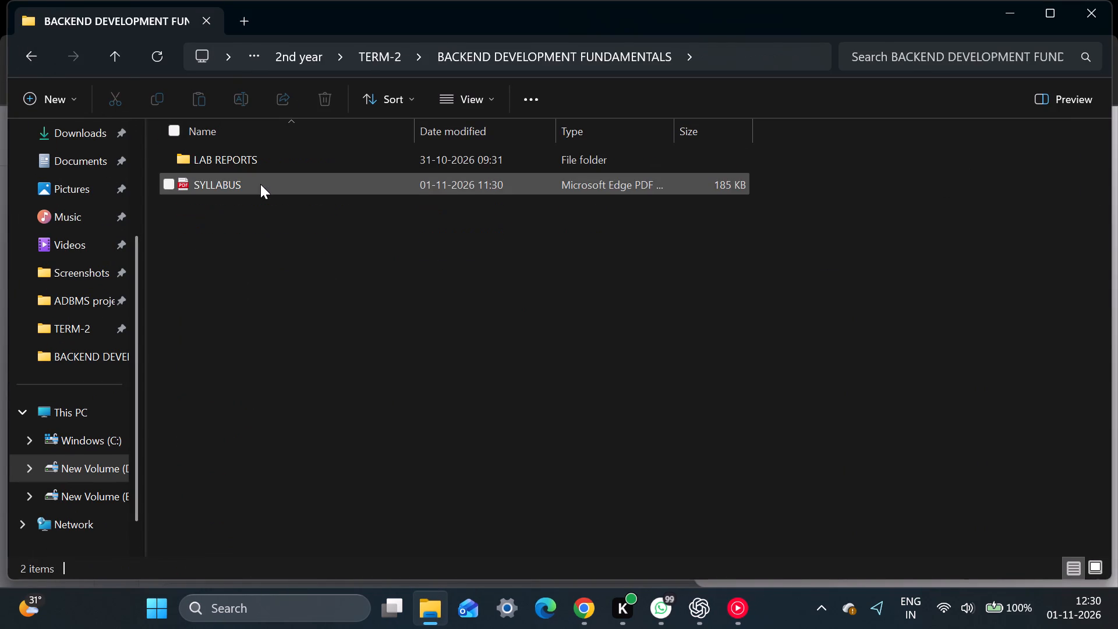
pyautogui.doubleClick(277, 164)
pyautogui.doubleClick(277, 164)
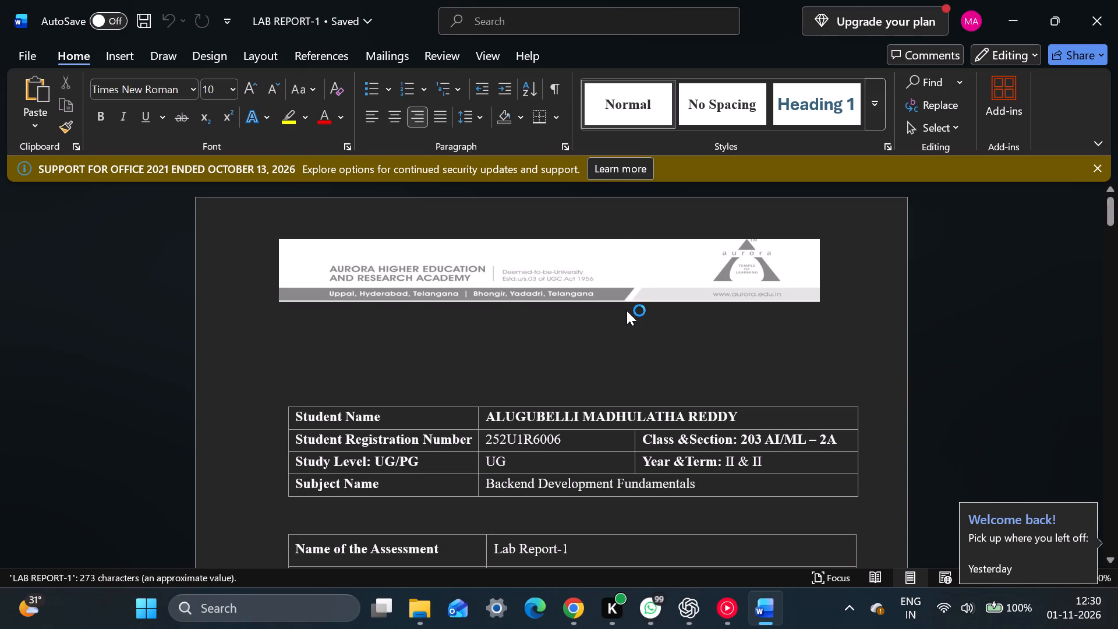
# Insert blank lines after the code-and-terminal screenshot on page 2 to make room for another image on page 3.
pyautogui.scroll(-4, 627, 310)
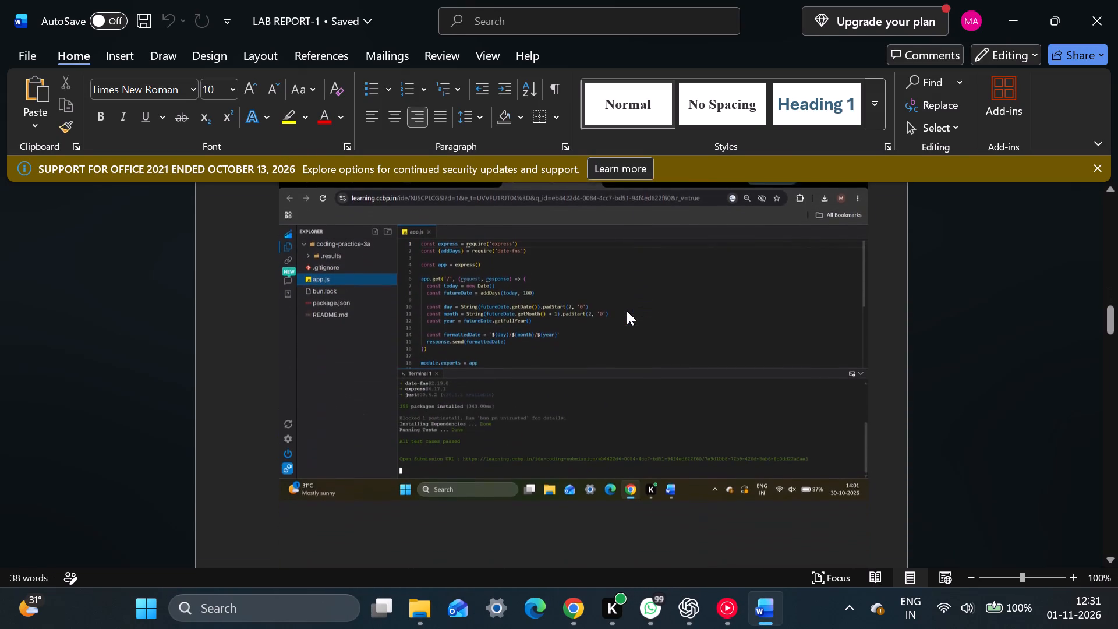
pyautogui.scroll(3, 627, 310)
pyautogui.scroll(-1, 627, 310)
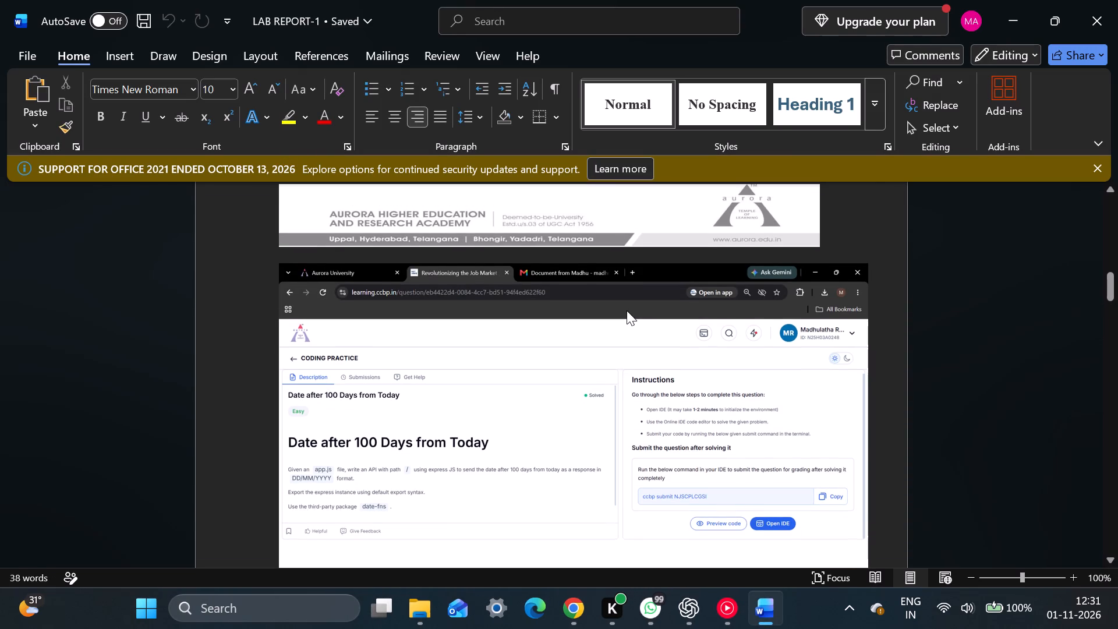
pyautogui.scroll(-2, 627, 310)
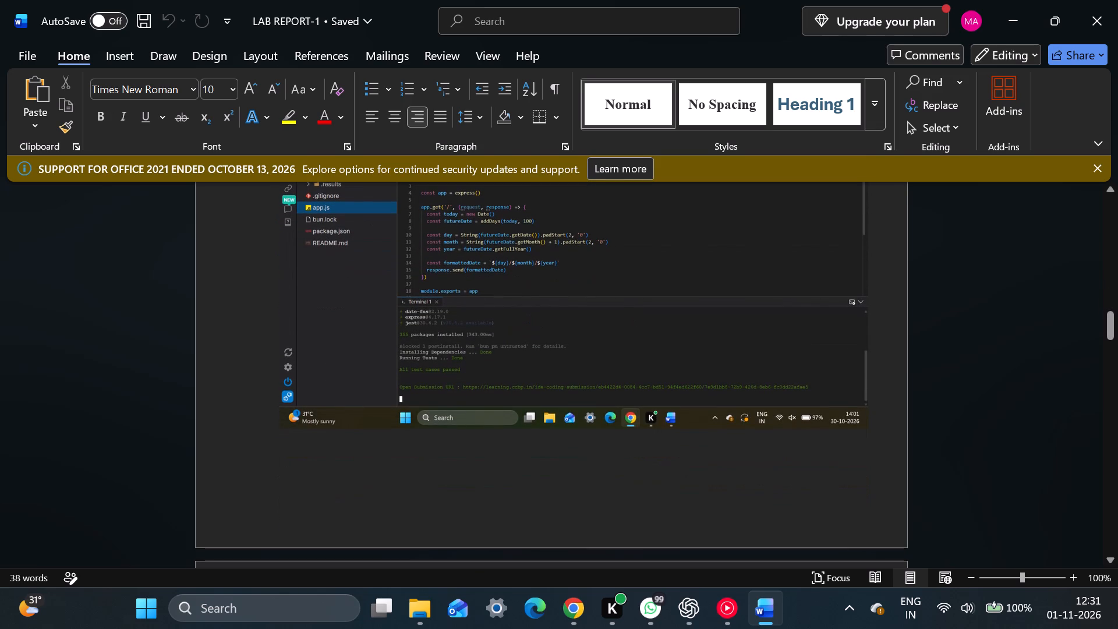
pyautogui.click(885, 412)
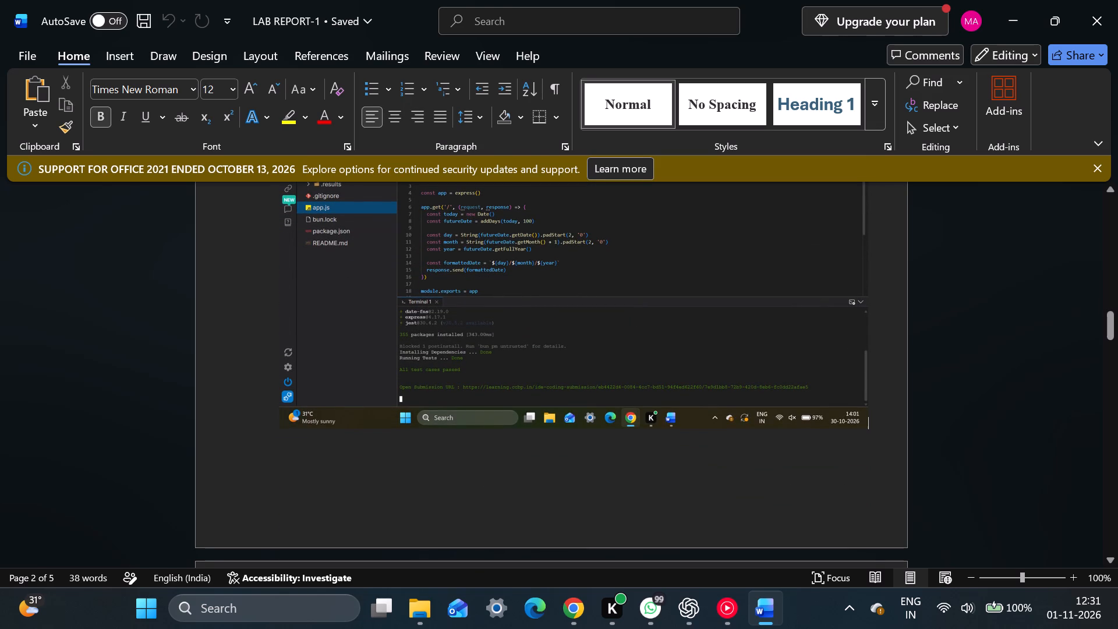
pyautogui.press('Return')
pyautogui.press('Return')
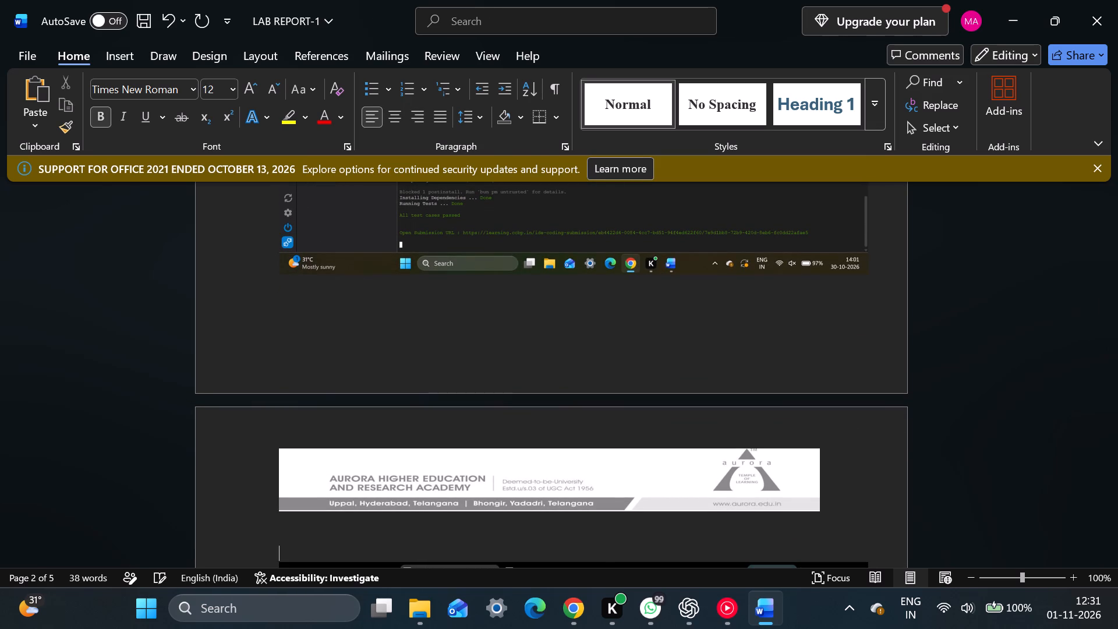
pyautogui.press('BackSpace')
pyautogui.press('Return')
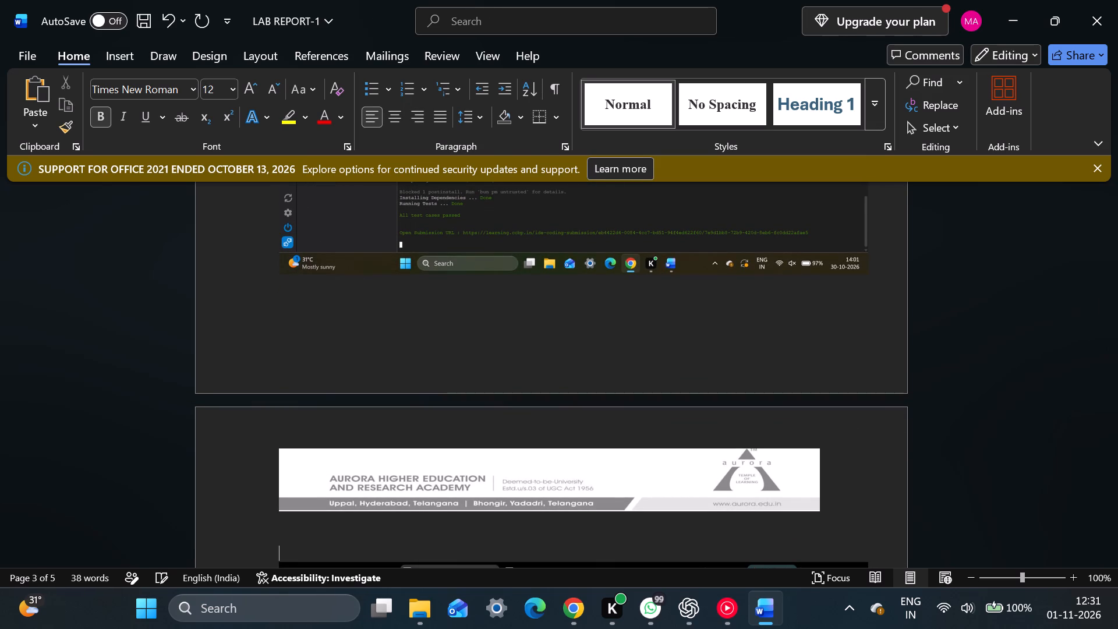
pyautogui.press('Up')
pyautogui.press('Return')
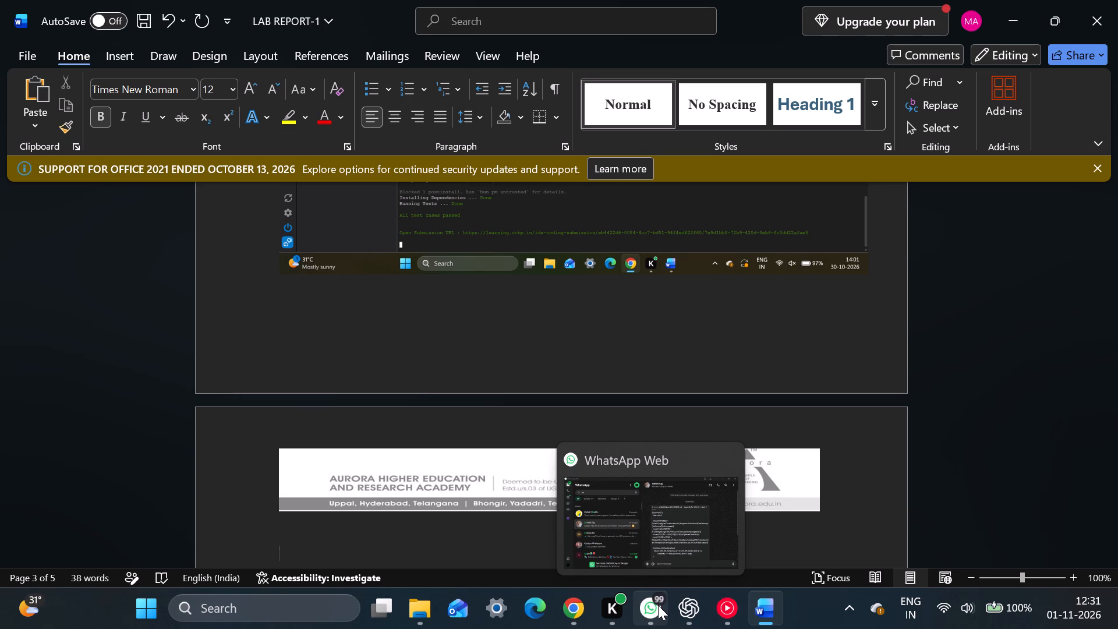
# Switch to YouTube Music, resume the paused song and minimize the player window.
pyautogui.click(730, 615)
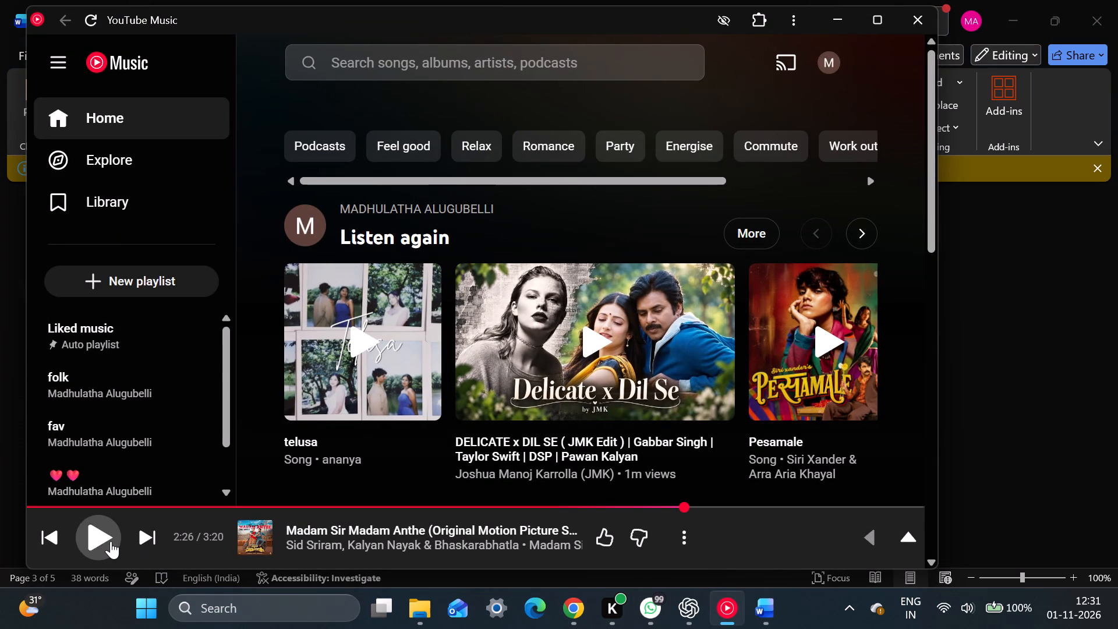
pyautogui.click(111, 541)
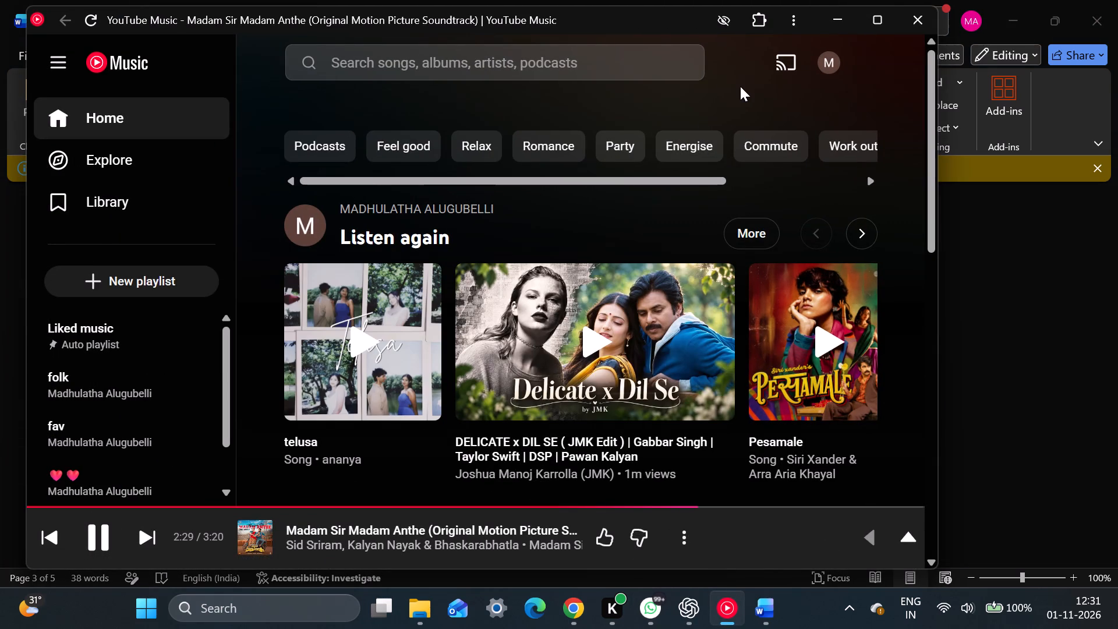
pyautogui.click(848, 26)
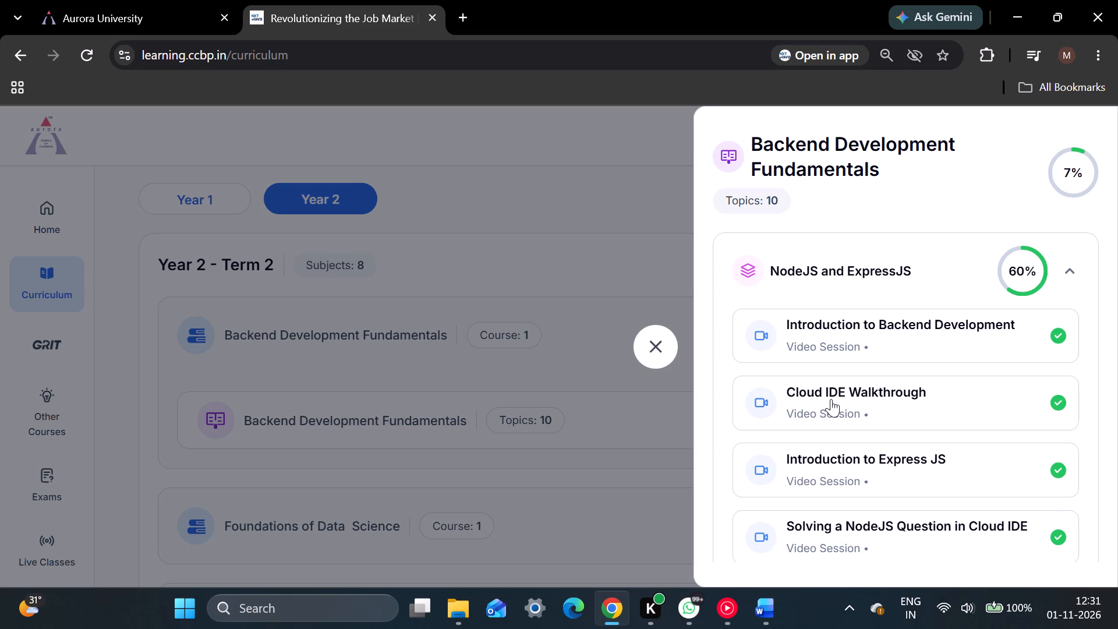
pyautogui.scroll(-3, 831, 399)
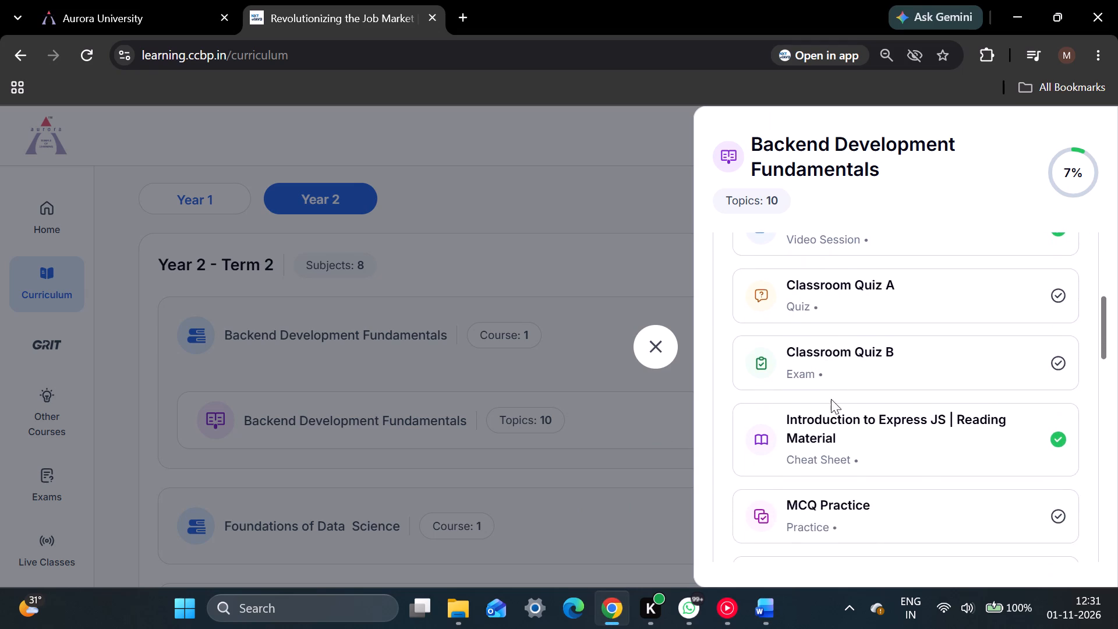
pyautogui.scroll(-2, 831, 399)
pyautogui.click(834, 461)
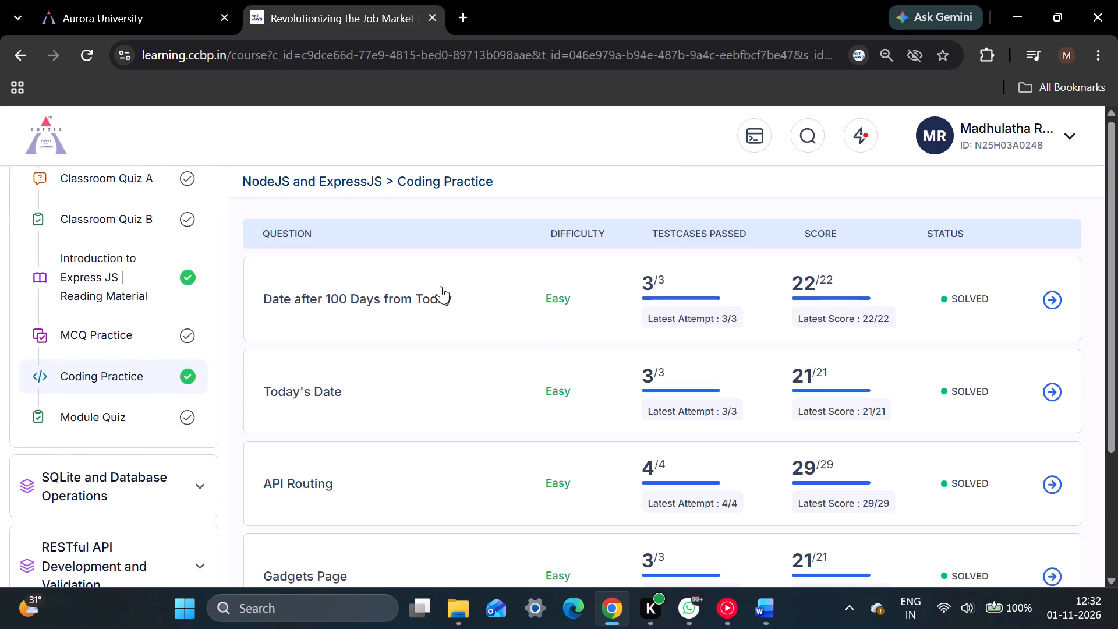
pyautogui.click(441, 286)
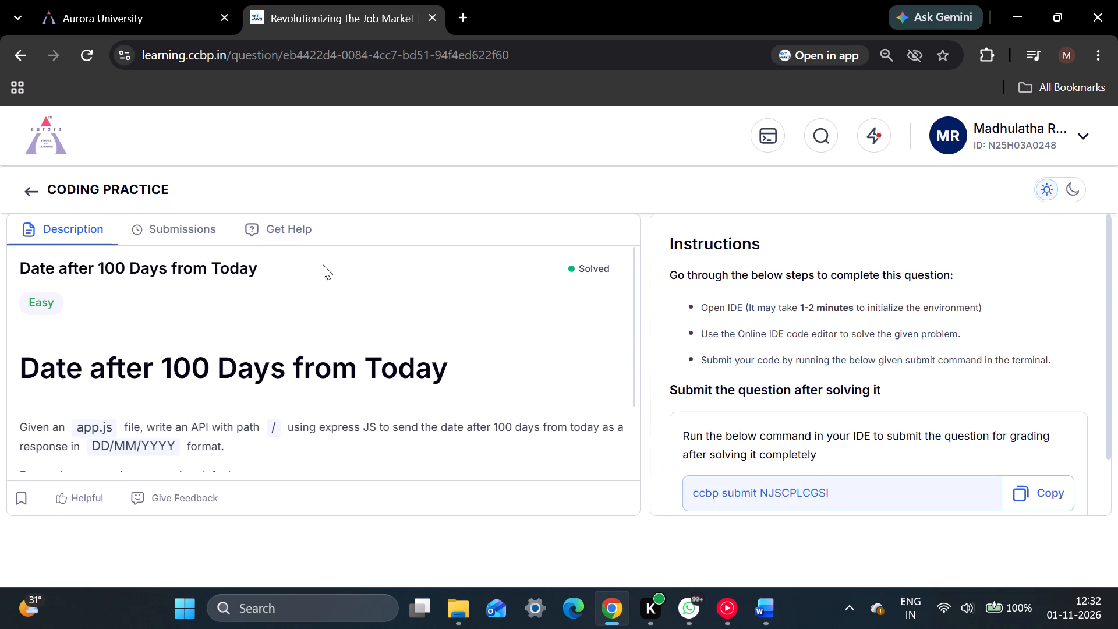
pyautogui.click(193, 229)
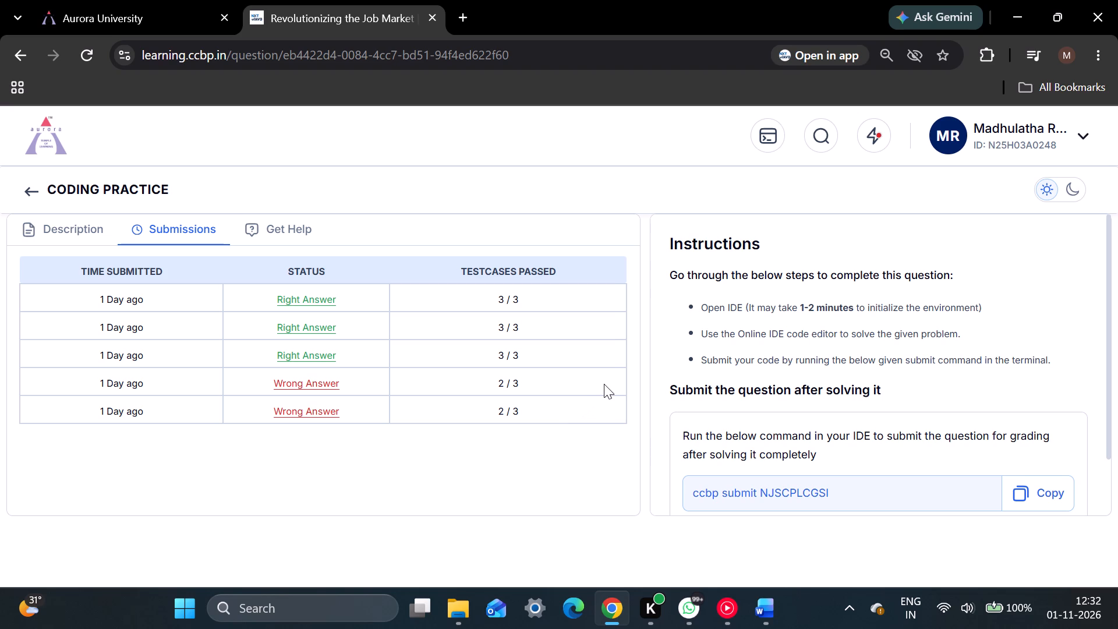
# Capture the full screen showing the submissions and paste the screenshot at the top of page 3 of LAB REPORT-1 in Word.
pyautogui.press('super+Print')
pyautogui.click(765, 609)
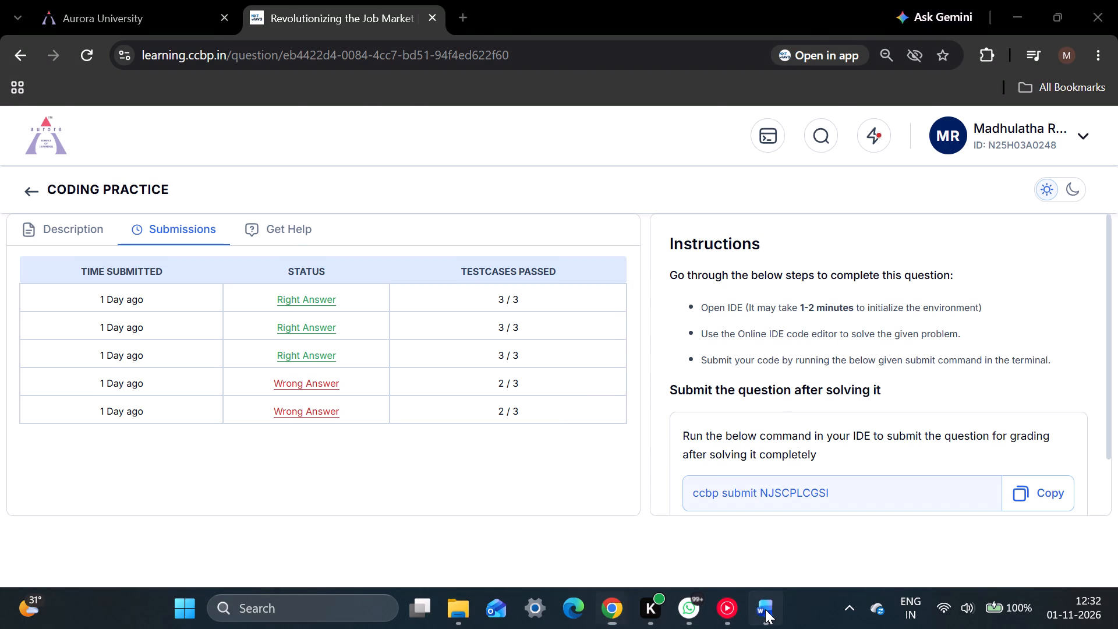
pyautogui.hotkey('ctrl', 'v')
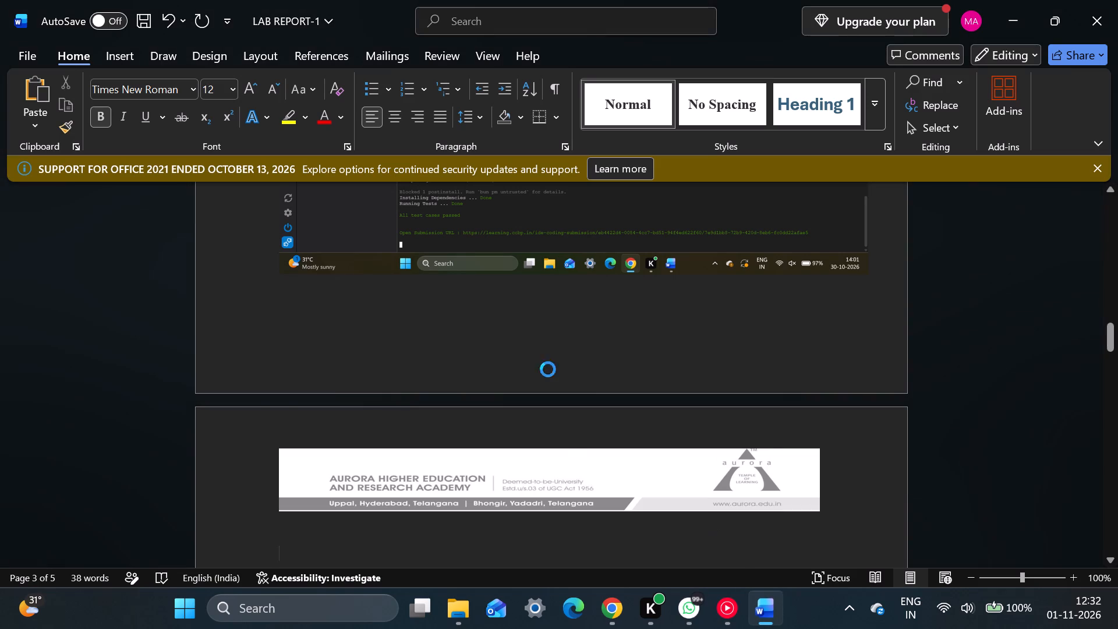
pyautogui.scroll(-1, 441, 358)
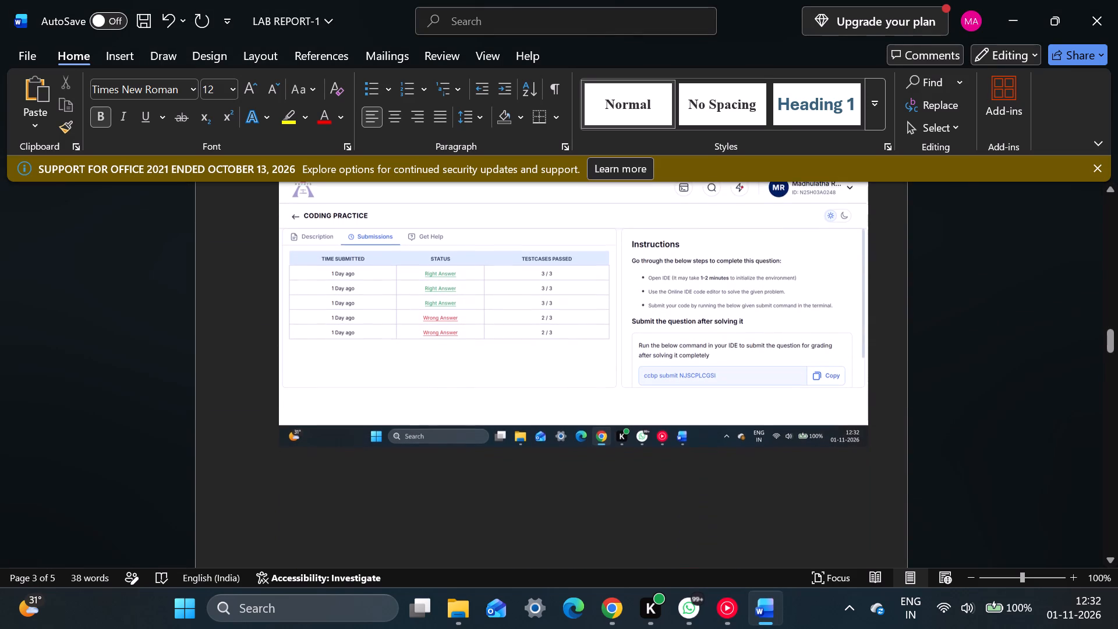
# Delete the blank line above the submissions screenshot at the top of page 3.
pyautogui.scroll(-1, 441, 358)
pyautogui.scroll(2, 441, 358)
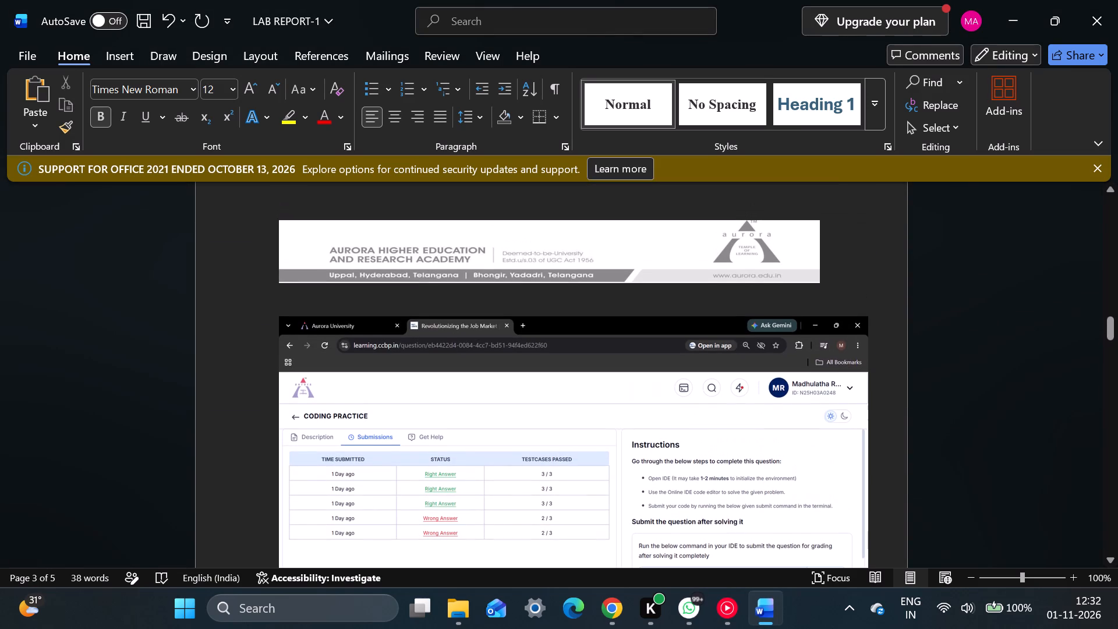
pyautogui.click(299, 304)
pyautogui.press('BackSpace')
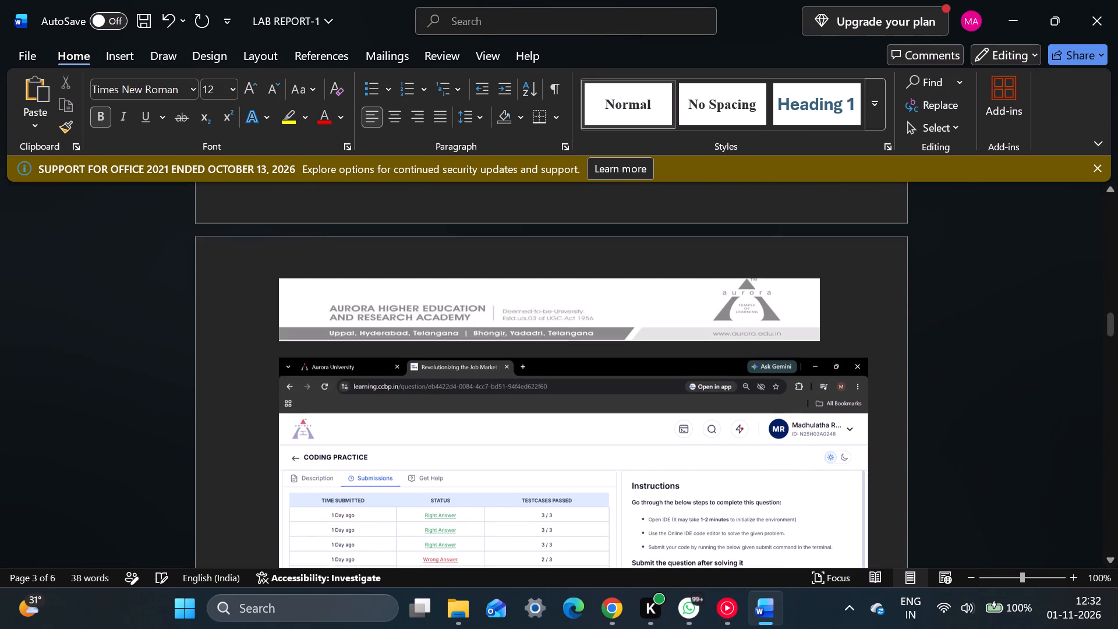
# Insert a new line after the app.js code screenshot on page 4, ahead of the API Routing screenshot.
pyautogui.scroll(-2, 339, 416)
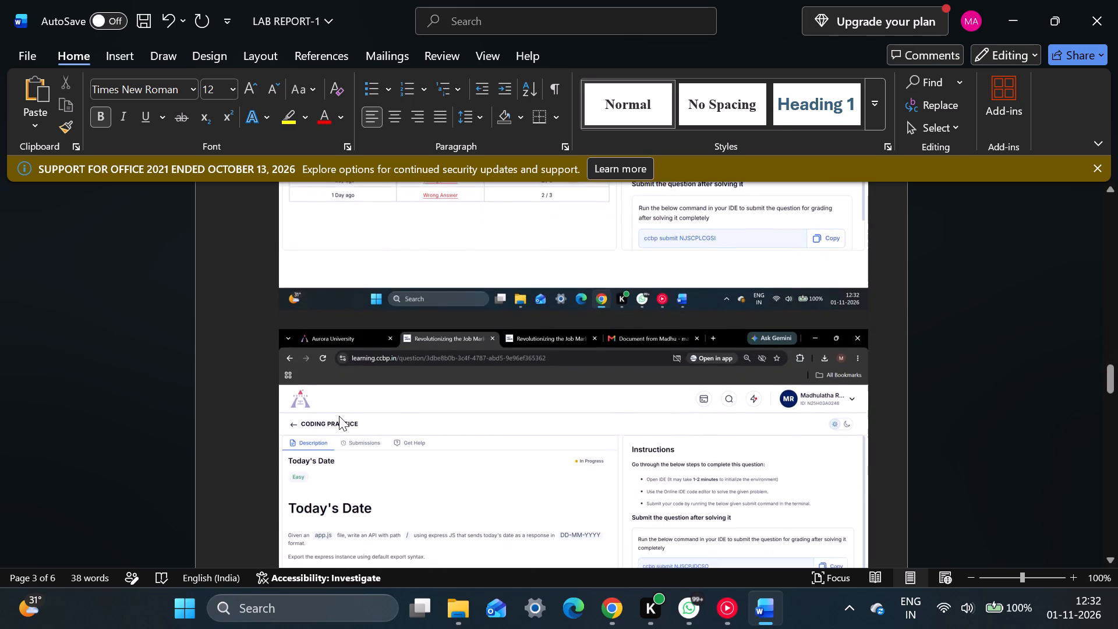
pyautogui.scroll(-2, 339, 416)
pyautogui.scroll(1, 587, 335)
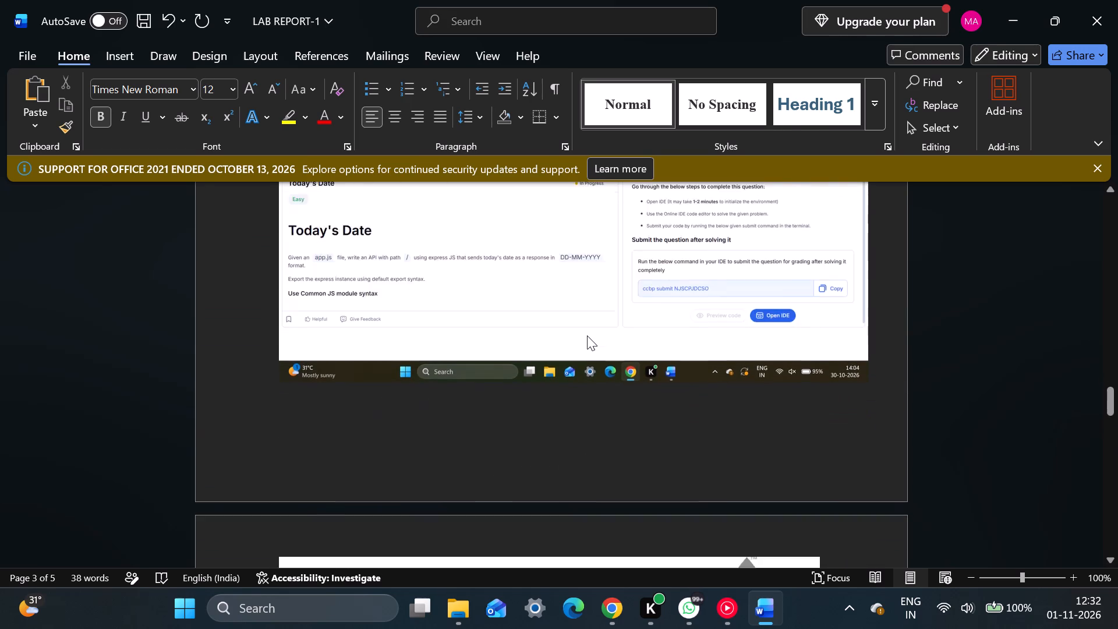
pyautogui.scroll(2, 587, 335)
pyautogui.scroll(-2, 587, 335)
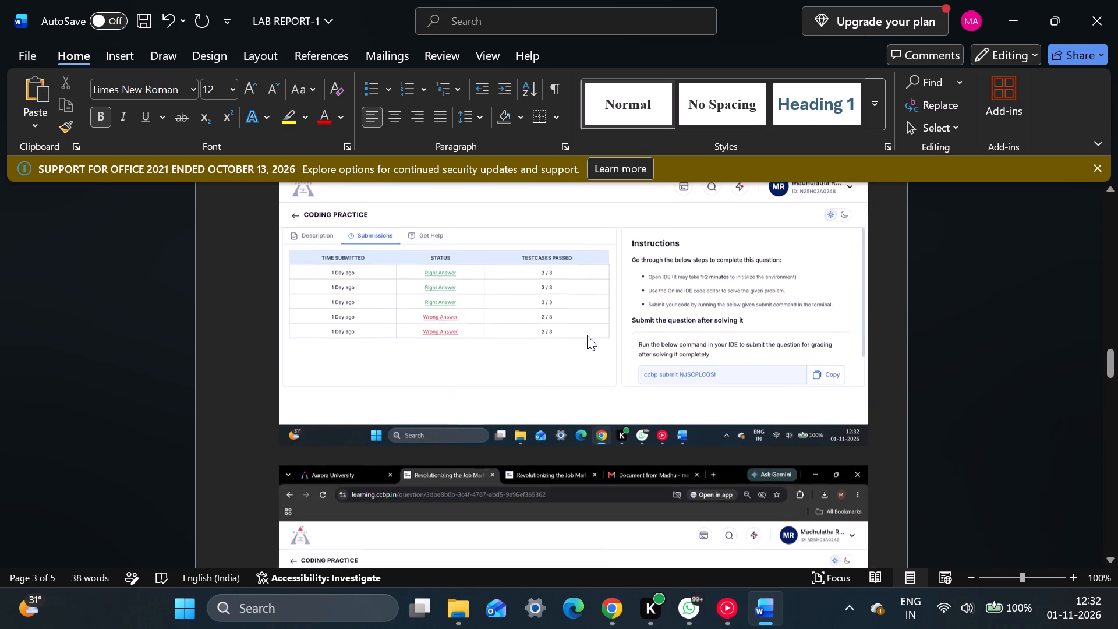
pyautogui.scroll(-1, 587, 335)
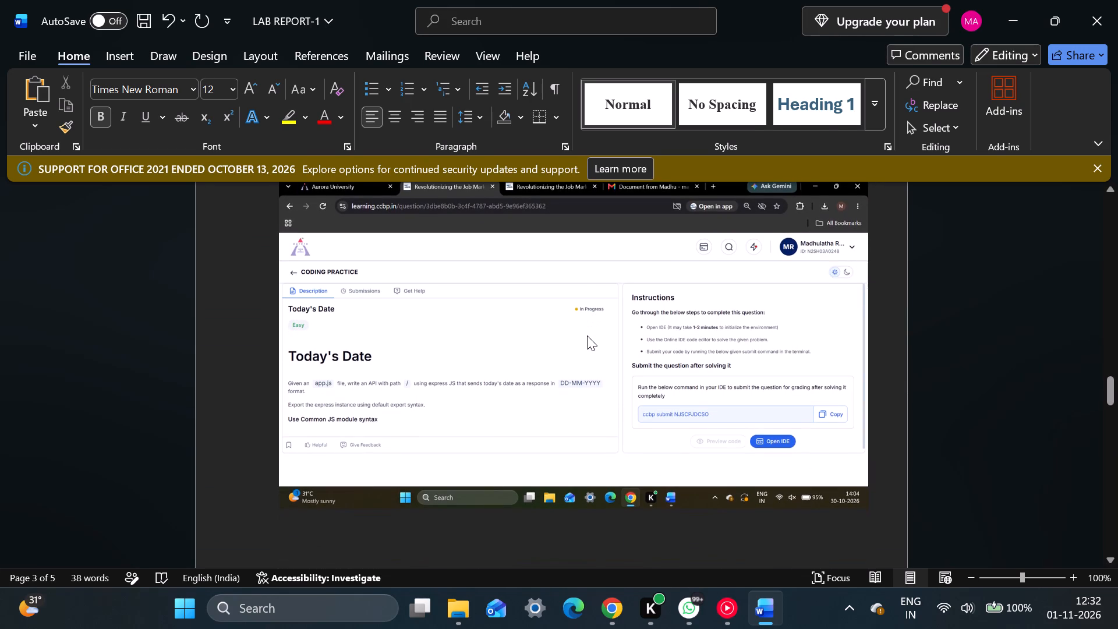
pyautogui.scroll(-1, 587, 335)
pyautogui.scroll(1, 587, 335)
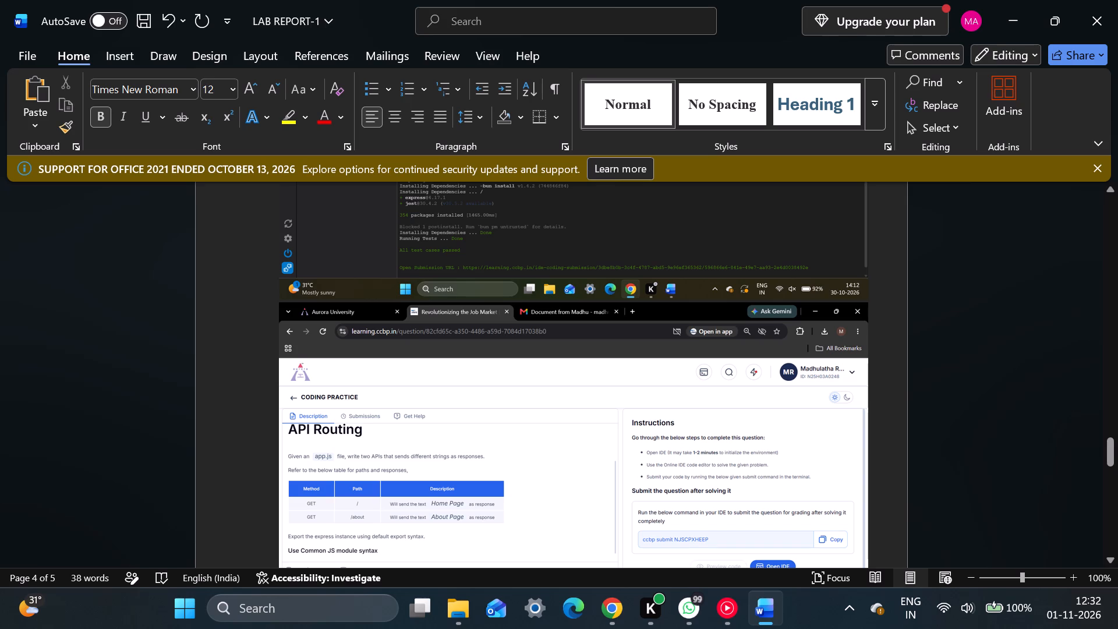
pyautogui.scroll(1, 806, 300)
pyautogui.click(881, 393)
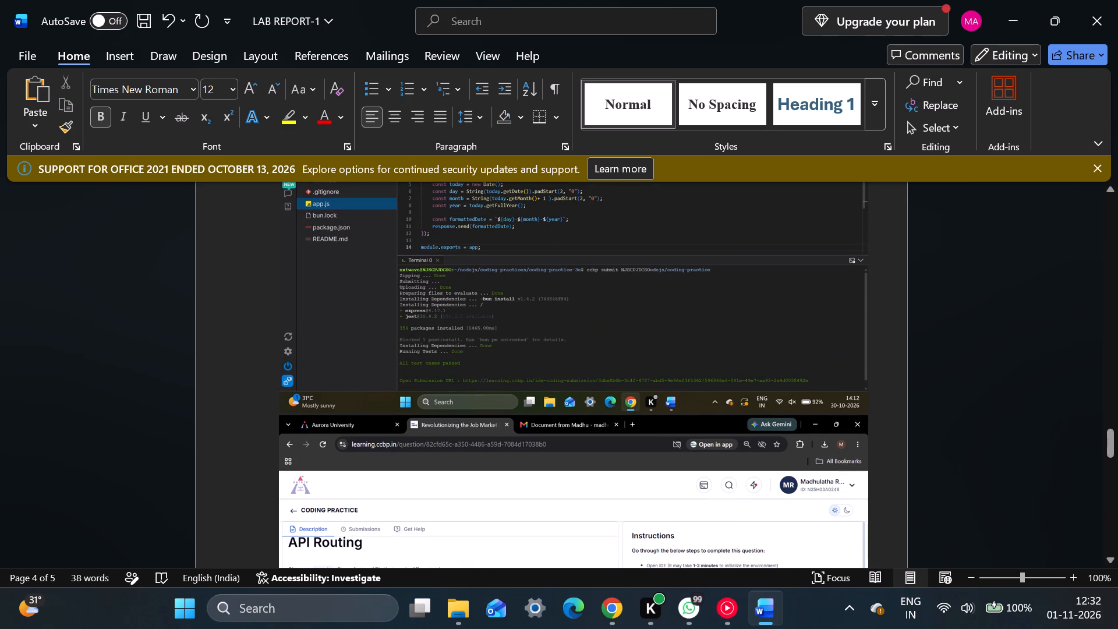
pyautogui.press('Return')
# Delete the blank line between the Aurora header and the app.js code screenshot on page 4.
pyautogui.scroll(1, 881, 393)
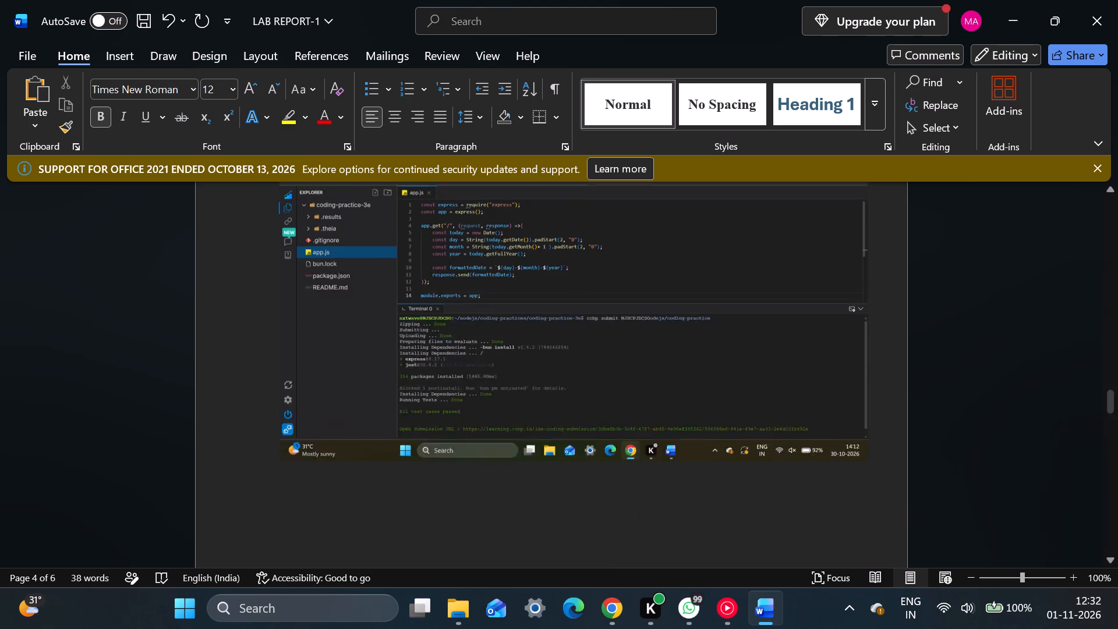
pyautogui.scroll(1, 881, 393)
pyautogui.click(327, 287)
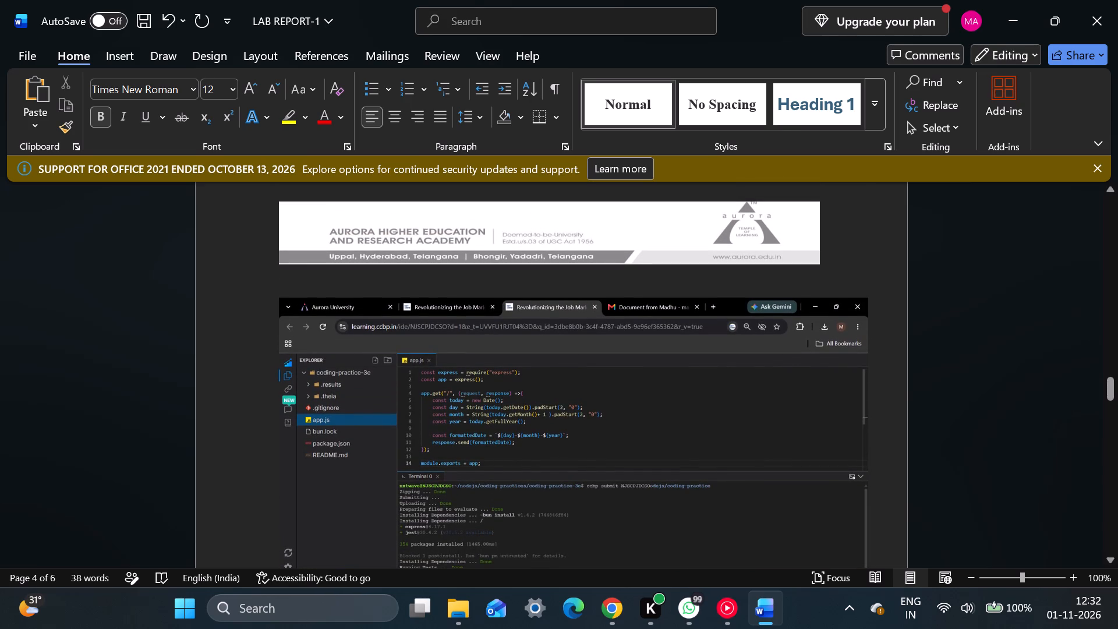
pyautogui.press('BackSpace')
# Review the placement and spacing of the screenshots on pages 3 to 5 of the report.
pyautogui.scroll(-1, 289, 355)
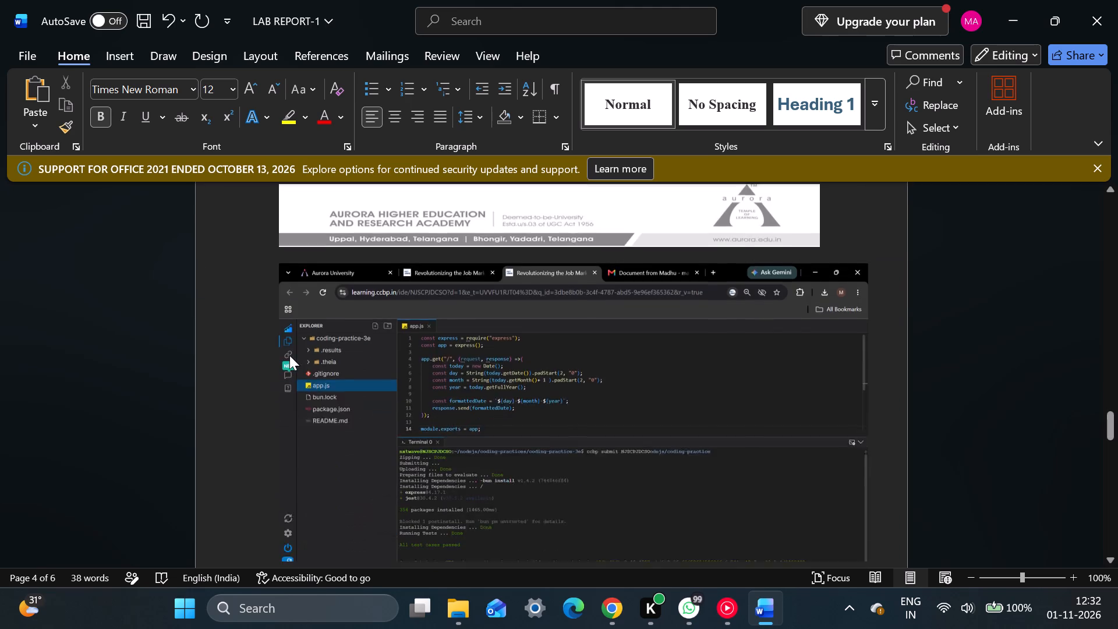
pyautogui.scroll(-4, 289, 355)
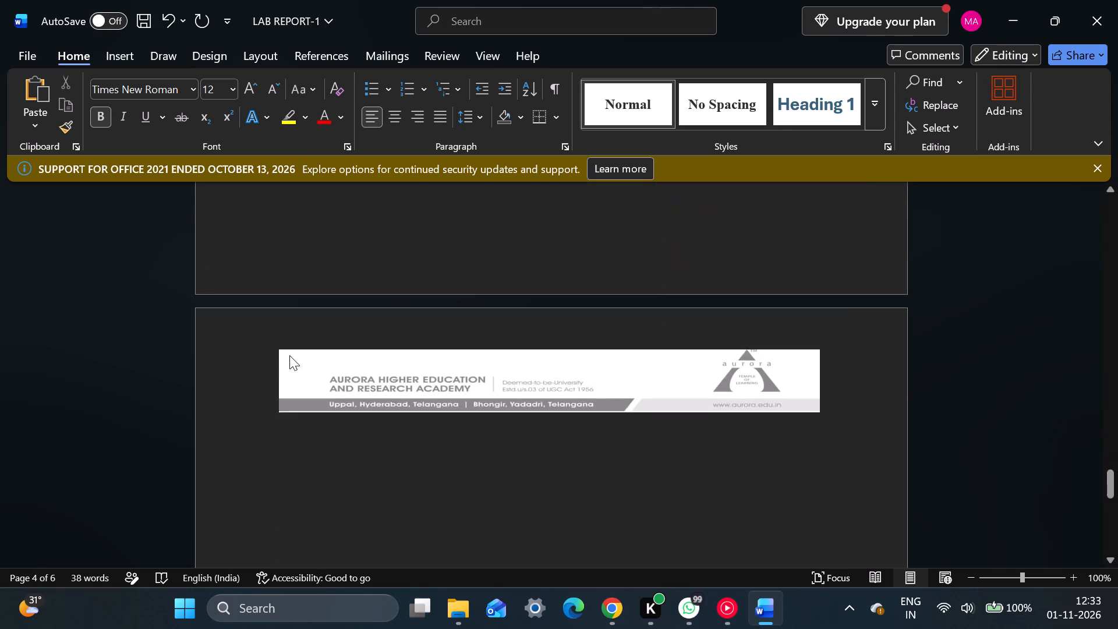
pyautogui.scroll(2, 289, 355)
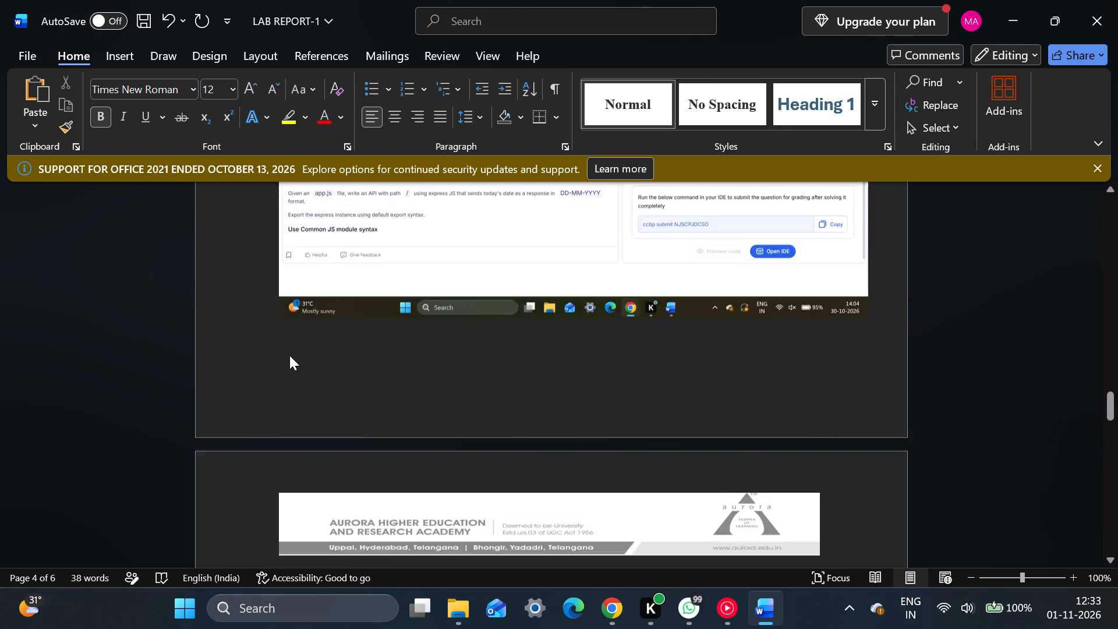
pyautogui.scroll(2, 289, 355)
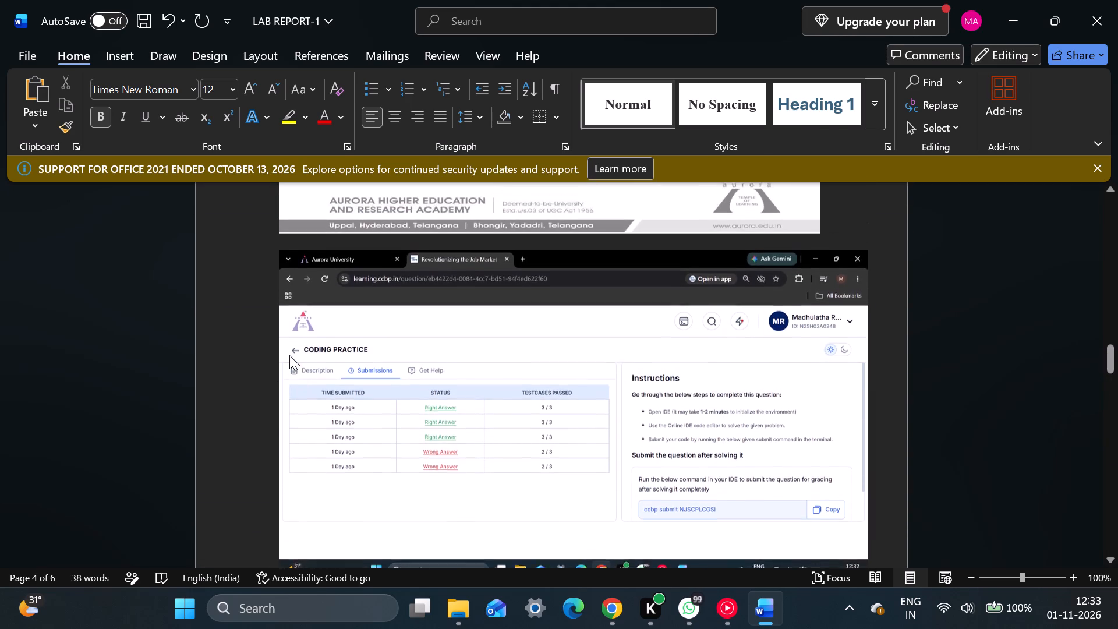
pyautogui.scroll(-1, 289, 355)
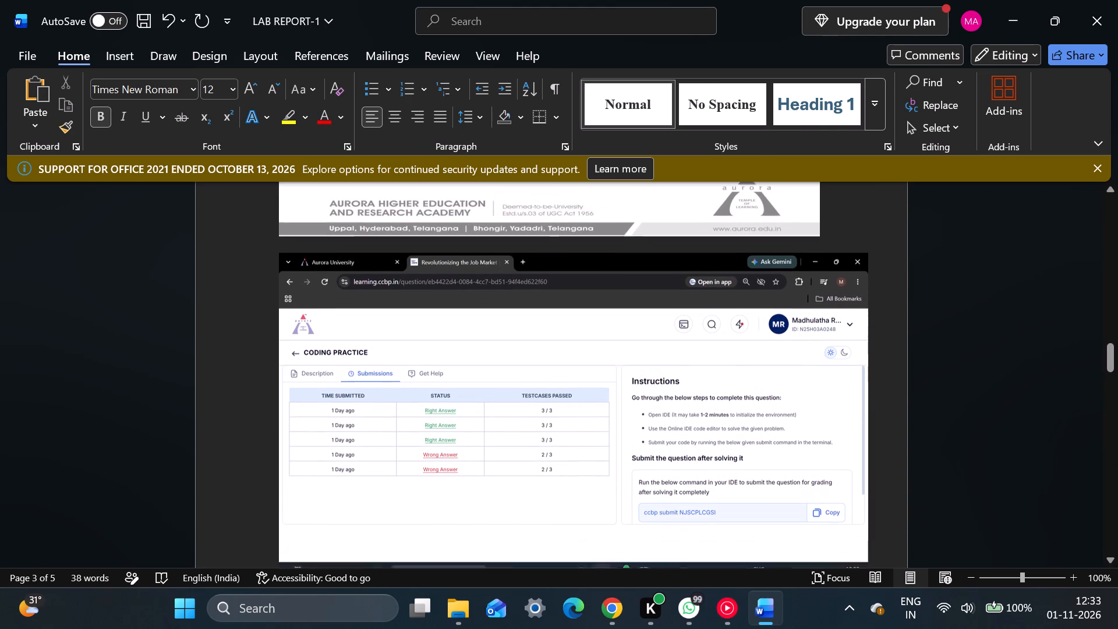
pyautogui.scroll(-2, 289, 355)
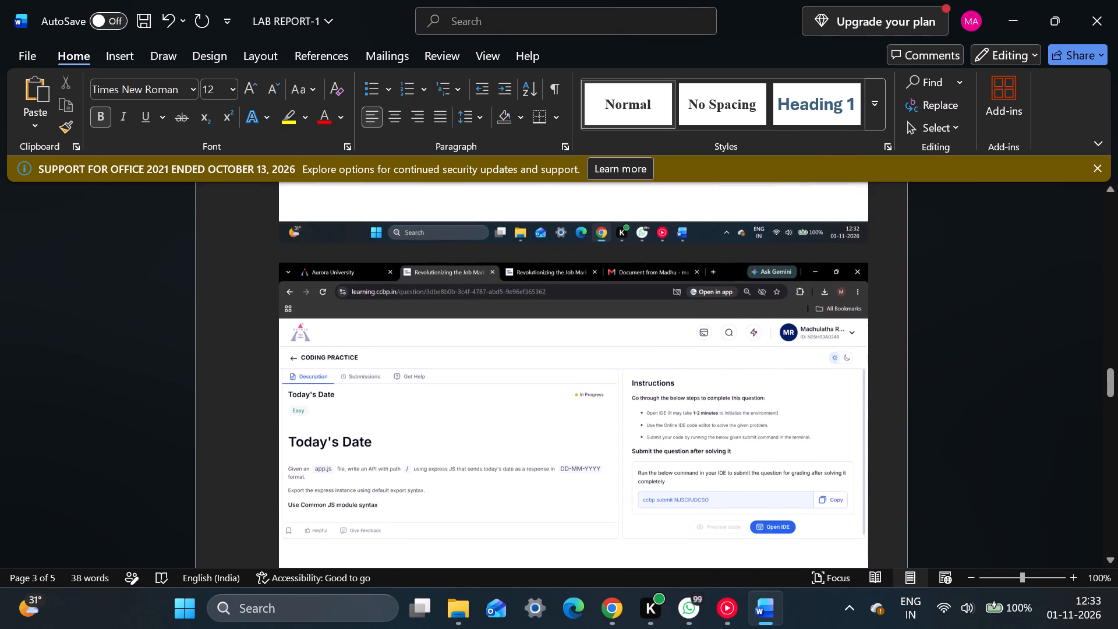
# Add two new lines directly after the app.js code screenshot on page 4 to make room for another image.
pyautogui.scroll(-2, 289, 355)
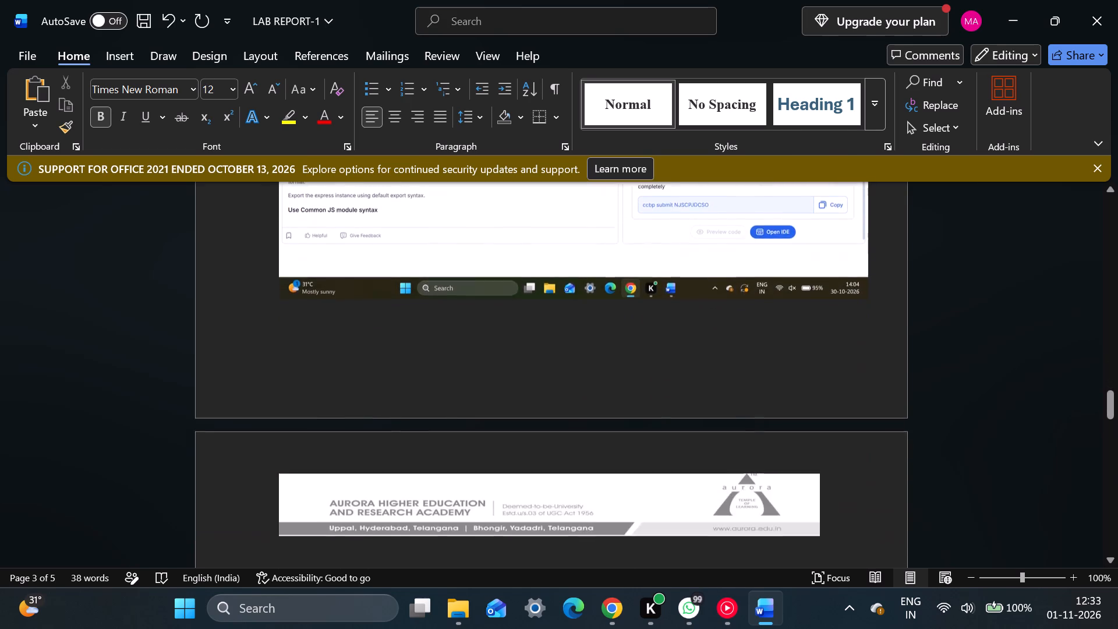
pyautogui.scroll(-2, 289, 355)
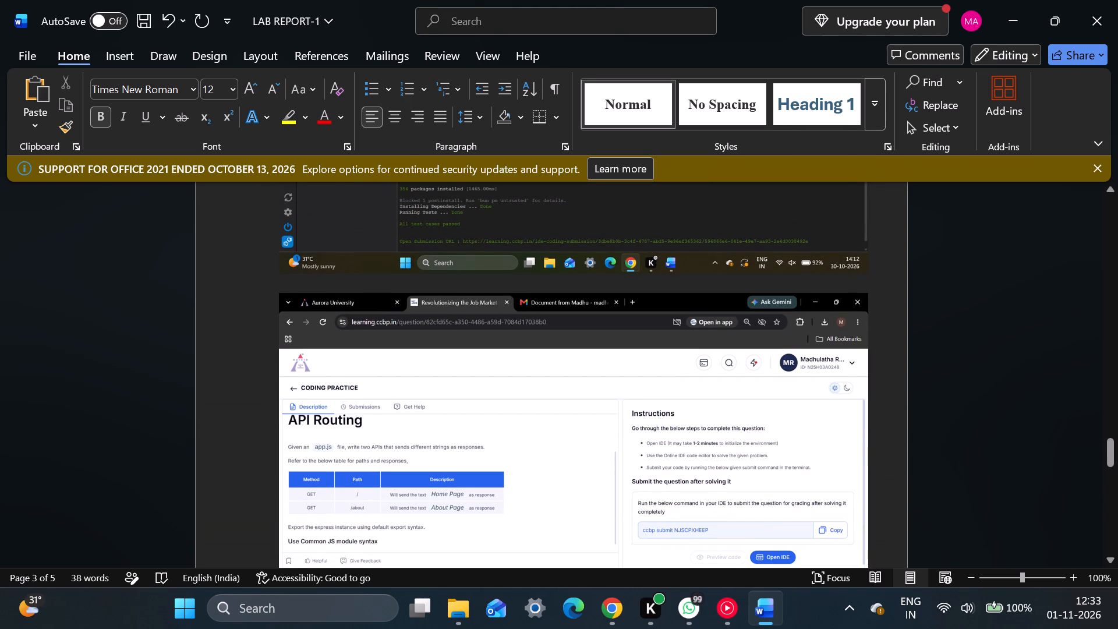
pyautogui.click(876, 267)
pyautogui.press('Return')
pyautogui.press('Return')
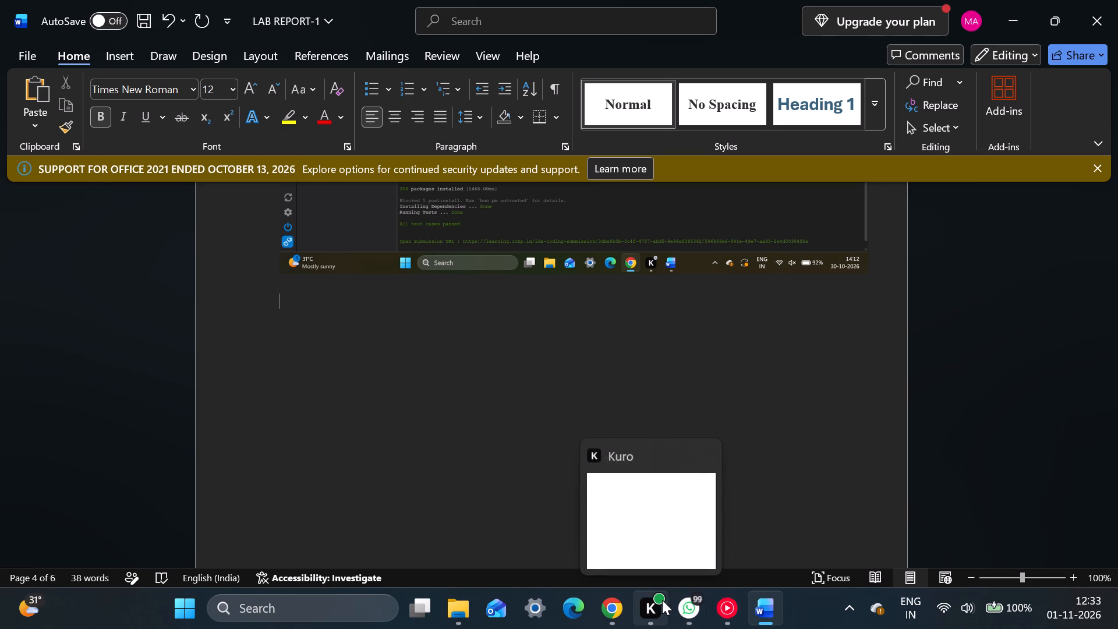
# Switch to Chrome and open the submissions of the Coding Practice question "Today's Date".
pyautogui.click(604, 609)
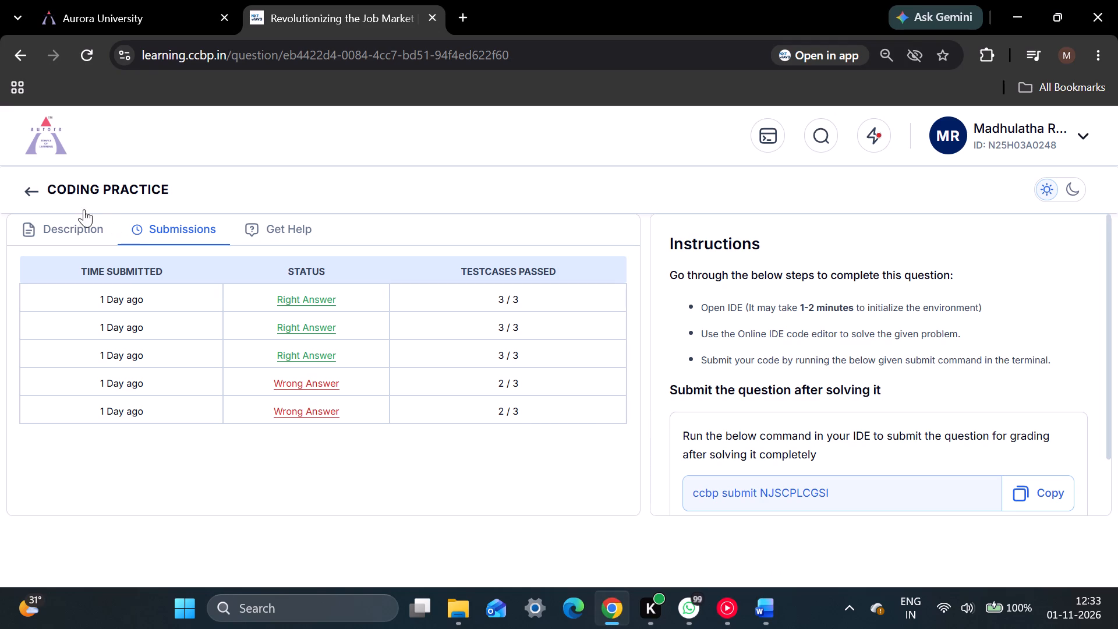
pyautogui.click(27, 192)
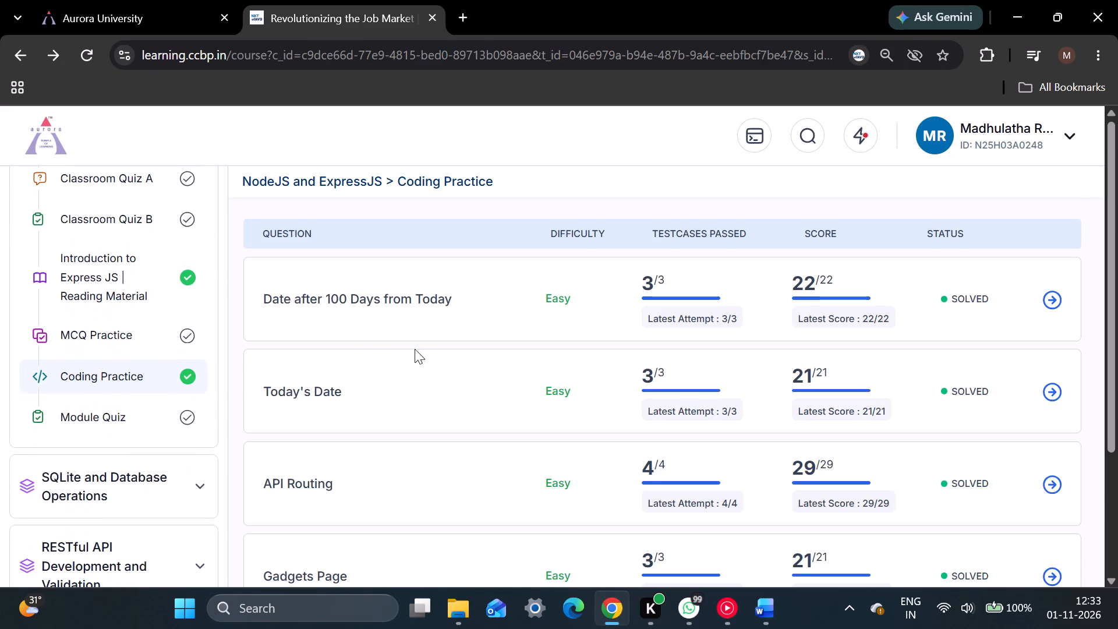
pyautogui.scroll(-1, 523, 395)
pyautogui.click(499, 362)
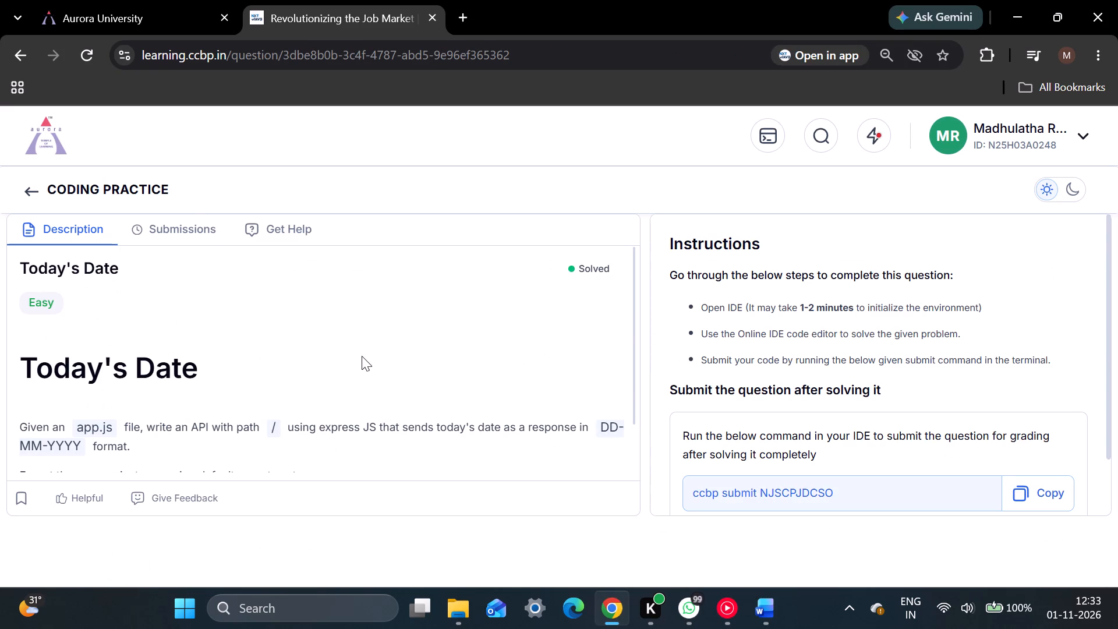
pyautogui.click(172, 226)
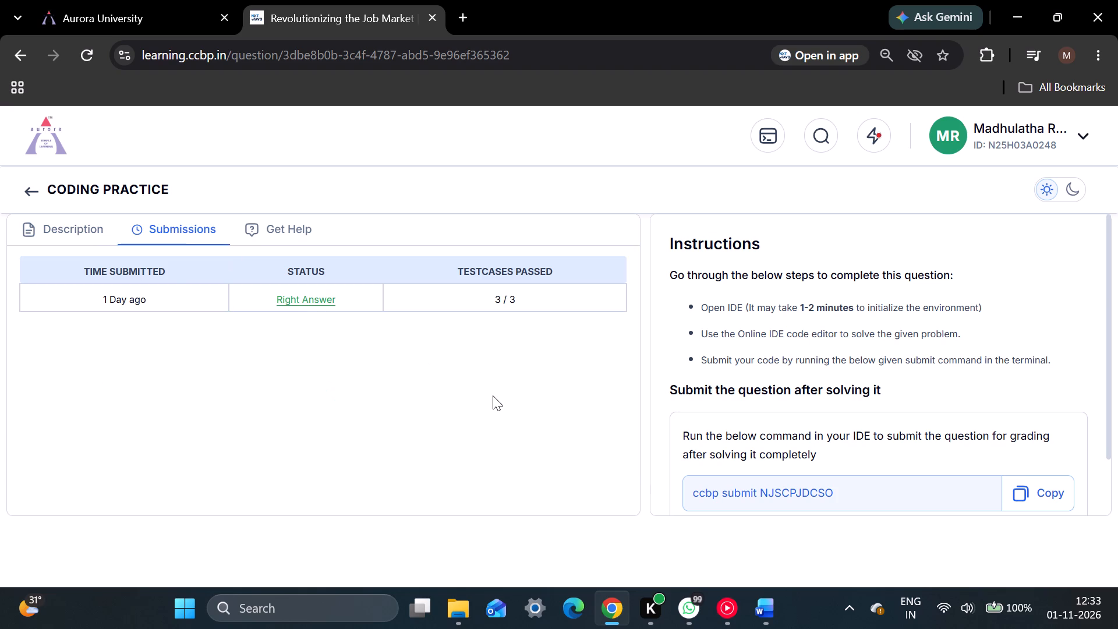
# Capture the full screen showing the Today's Date submissions and paste it below the app.js code screenshot on page 4 in Word.
pyautogui.press('super+Print')
pyautogui.click(755, 610)
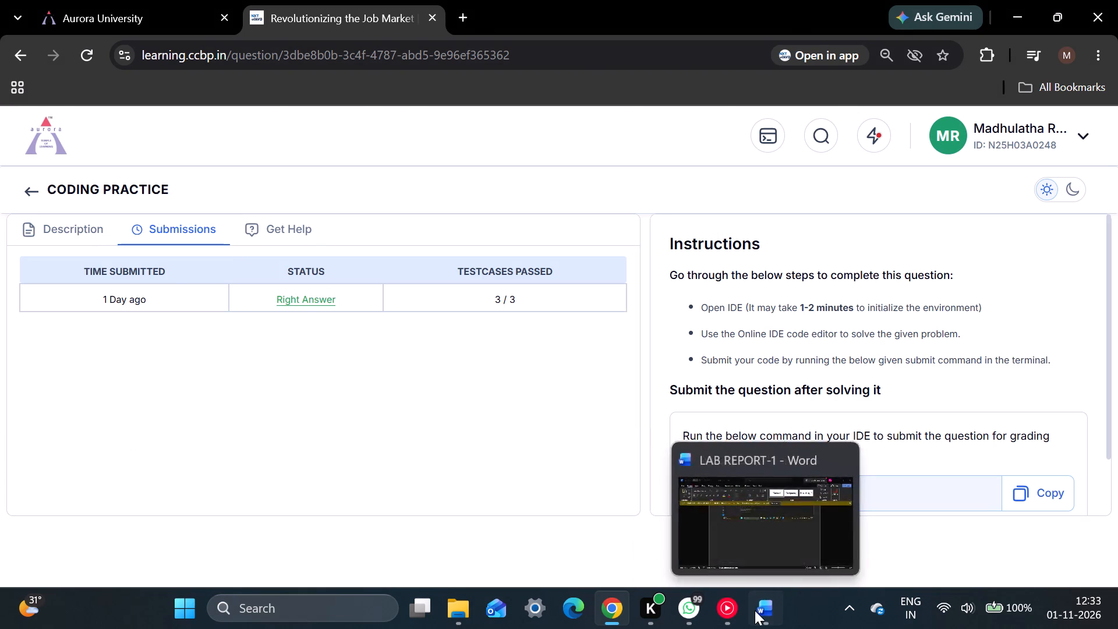
pyautogui.hotkey('ctrl', 'v')
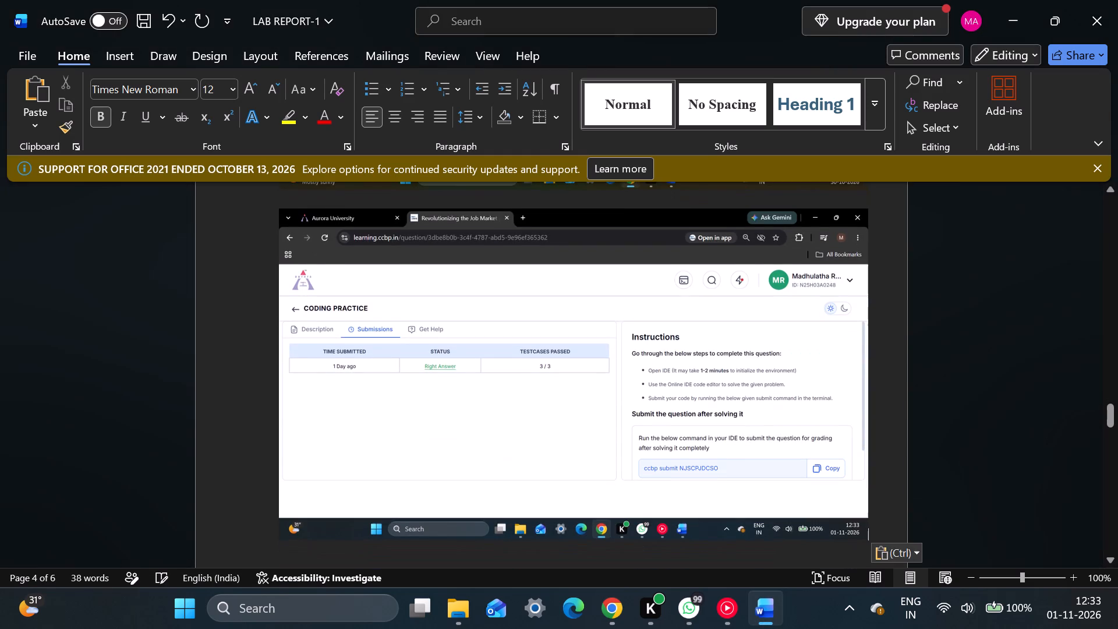
# Add two new lines below the API Routing description screenshot on page 5.
pyautogui.scroll(-3, 511, 417)
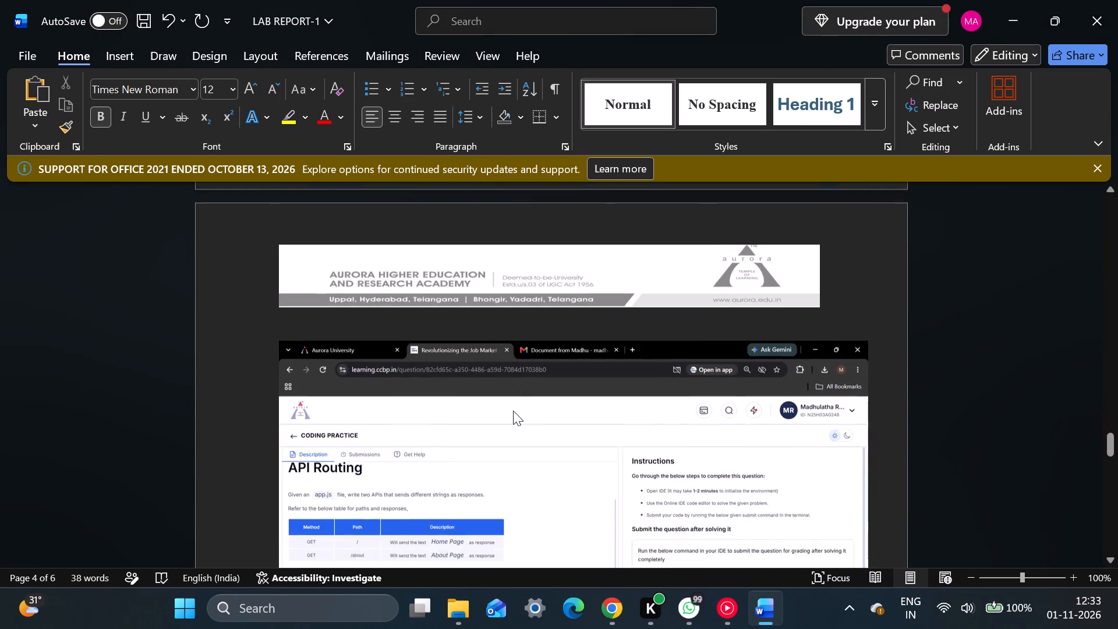
pyautogui.scroll(-1, 513, 411)
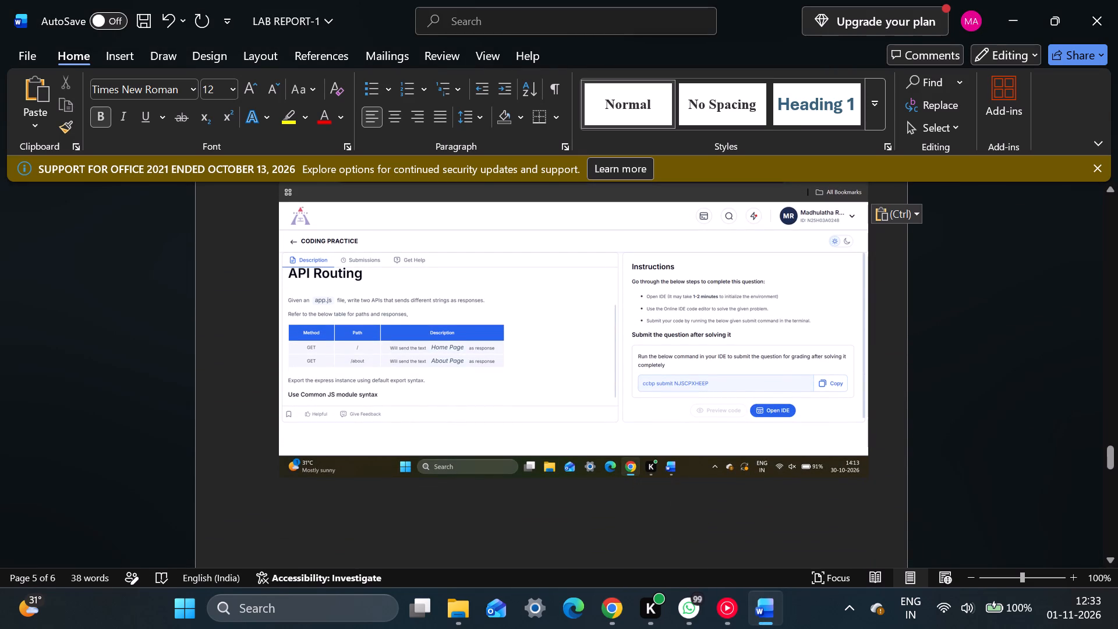
pyautogui.click(883, 452)
pyautogui.press('Return')
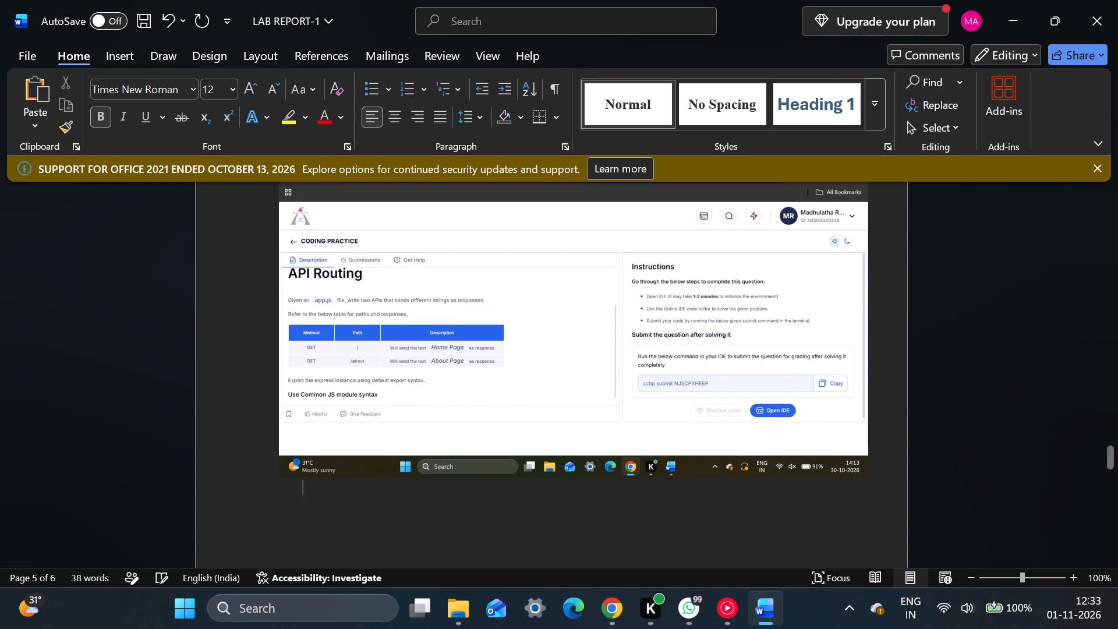
pyautogui.press('Return')
# Switch to Chrome, open the Coding Practice question "API Routing" and launch its IDE.
pyautogui.click(621, 606)
pyautogui.click(27, 189)
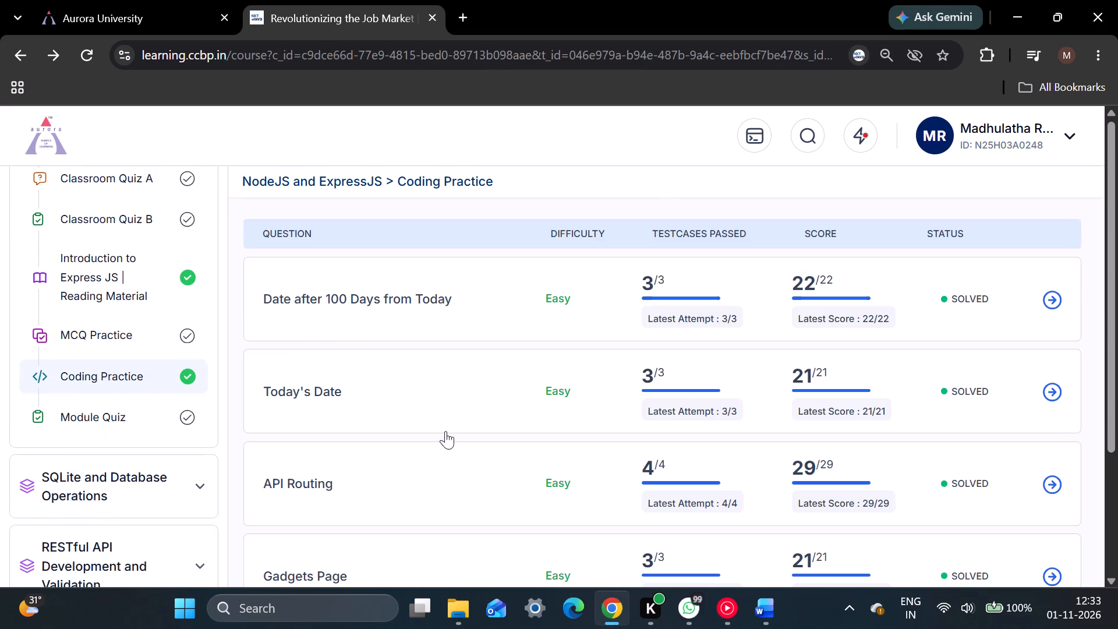
pyautogui.click(449, 487)
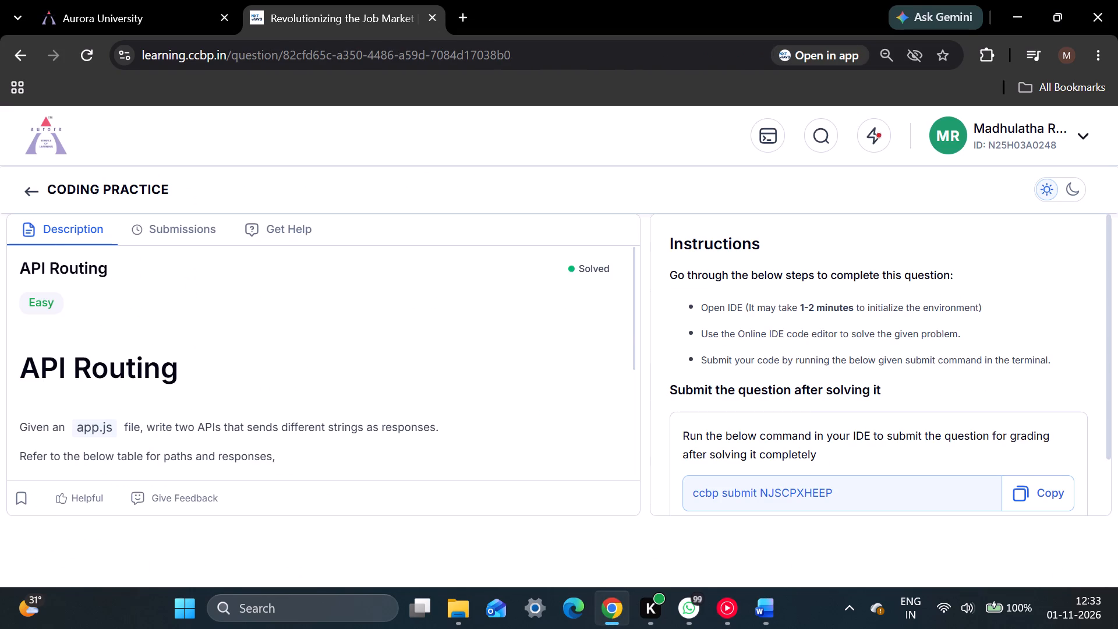
pyautogui.scroll(-2, 828, 421)
pyautogui.click(947, 484)
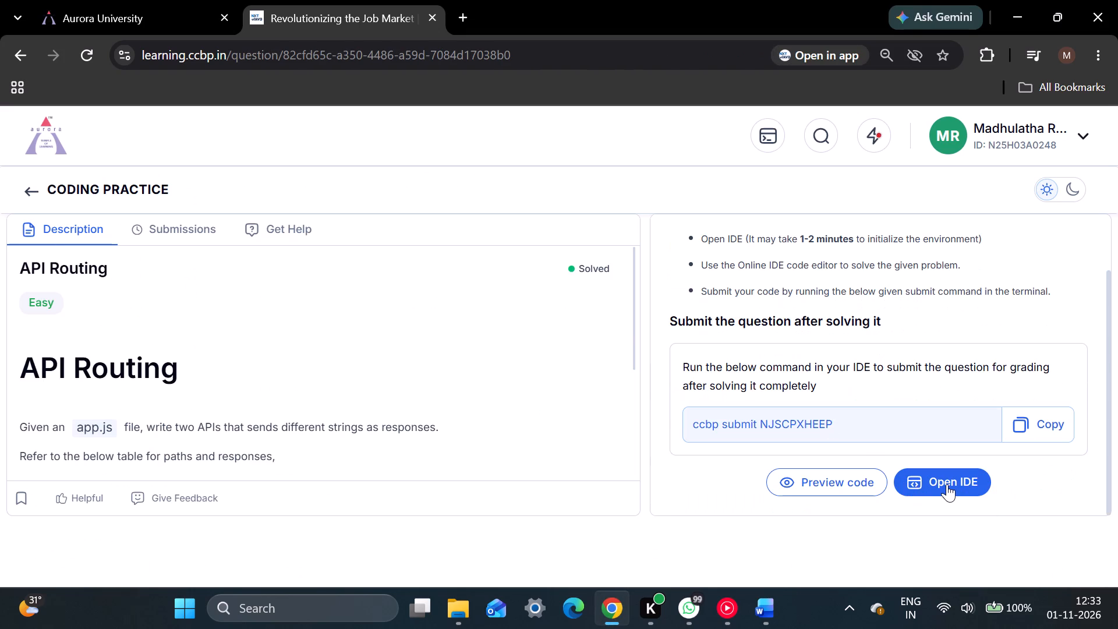
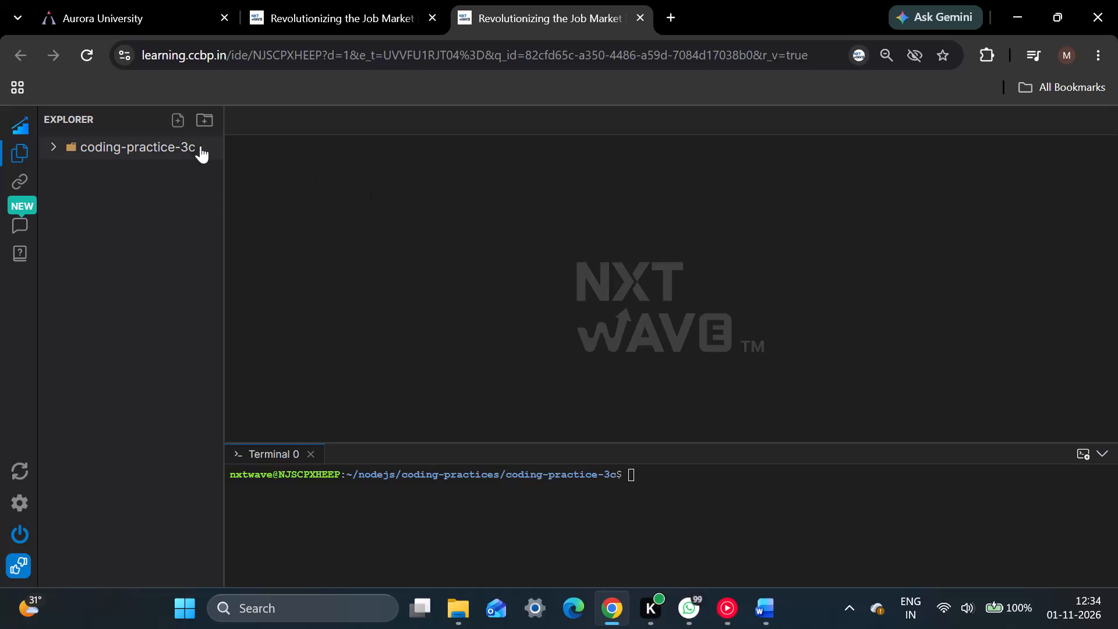
# Open app.js from the coding-practice-3c folder in the IDE.
pyautogui.click(182, 144)
pyautogui.click(173, 194)
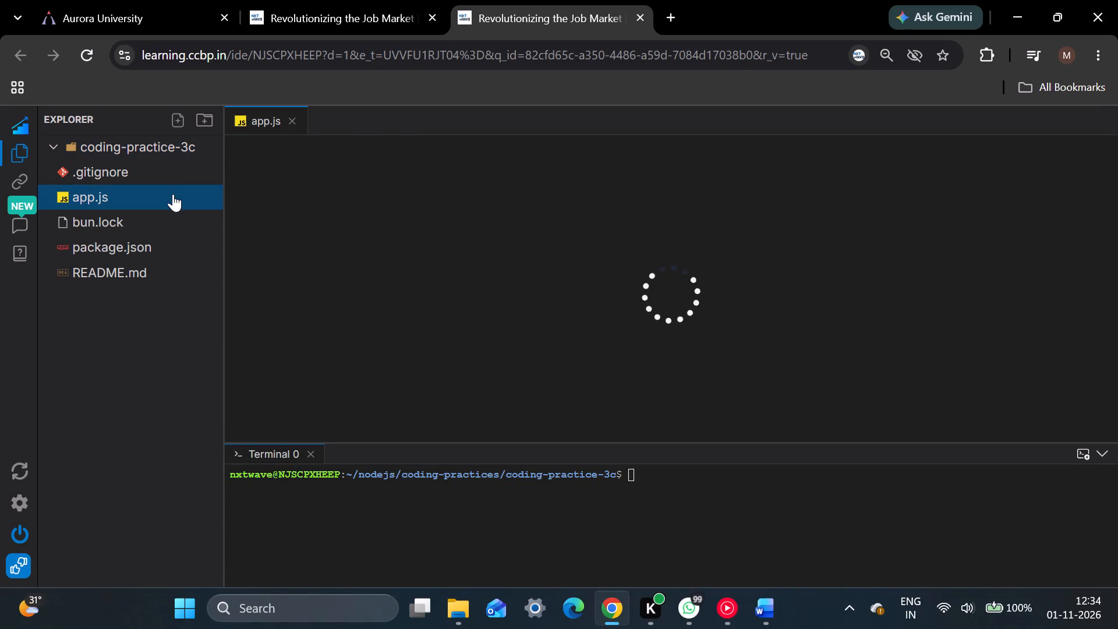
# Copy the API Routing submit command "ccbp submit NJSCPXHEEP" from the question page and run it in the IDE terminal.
pyautogui.click(369, 10)
pyautogui.click(1023, 425)
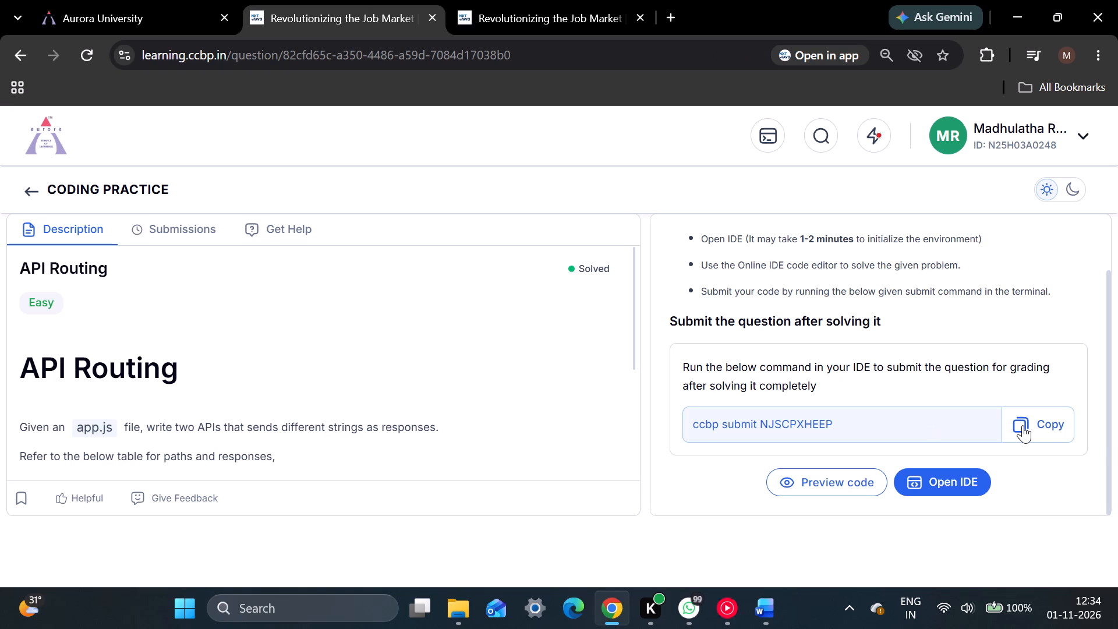
pyautogui.click(565, 0)
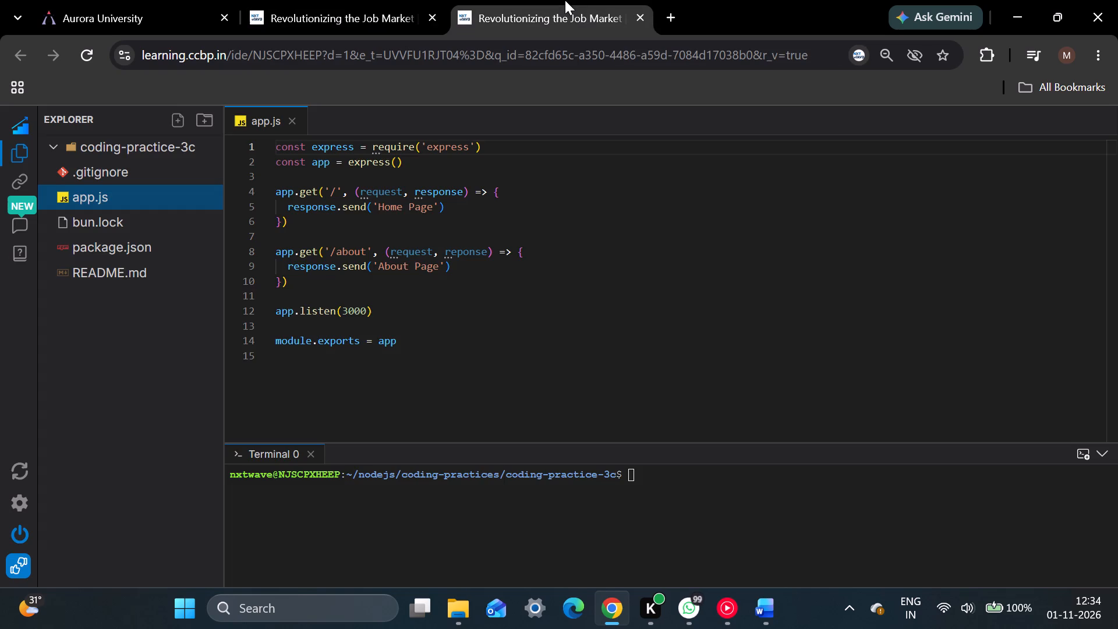
pyautogui.click(649, 484)
pyautogui.hotkey('ctrl', 'v')
pyautogui.hotkey('ctrl', 'shift', 'v')
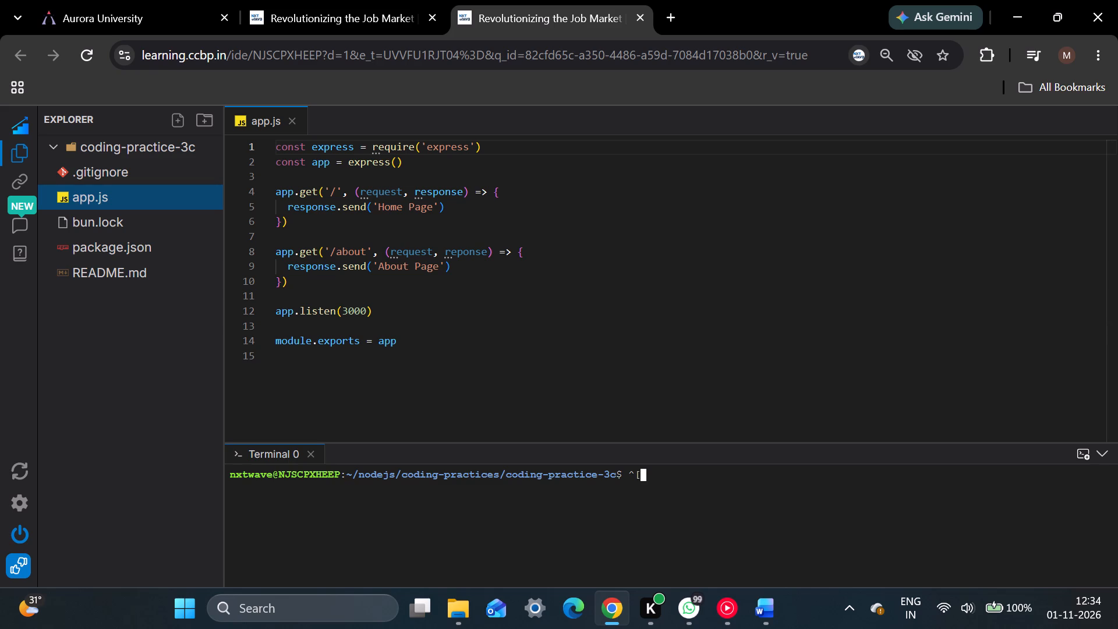
pyautogui.press('Return')
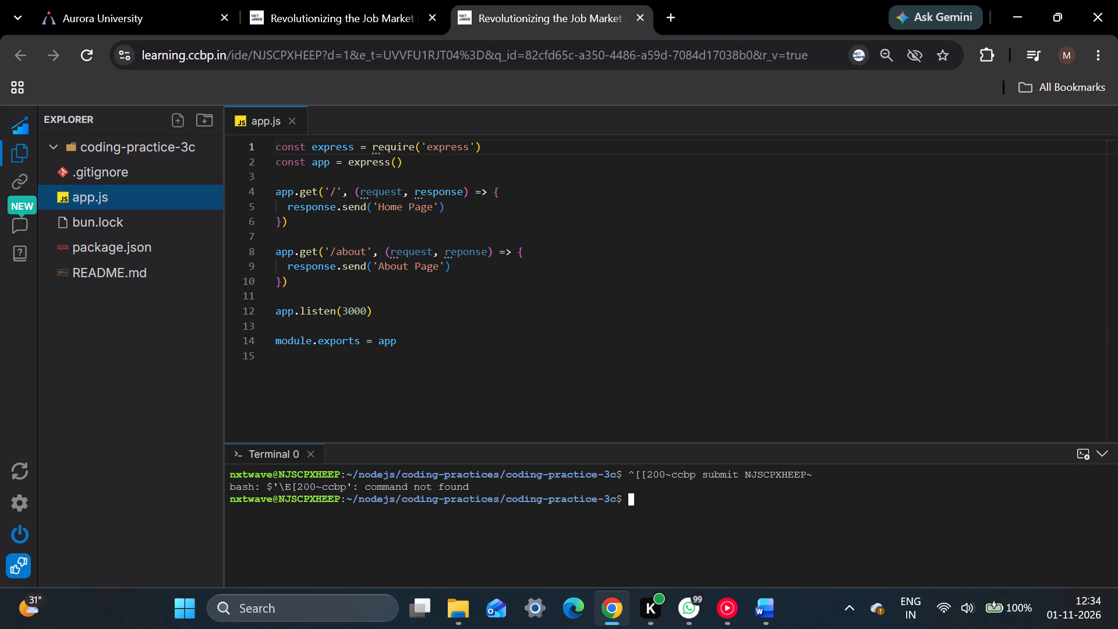
pyautogui.hotkey('ctrl', 'shift', 'v')
pyautogui.press('Return')
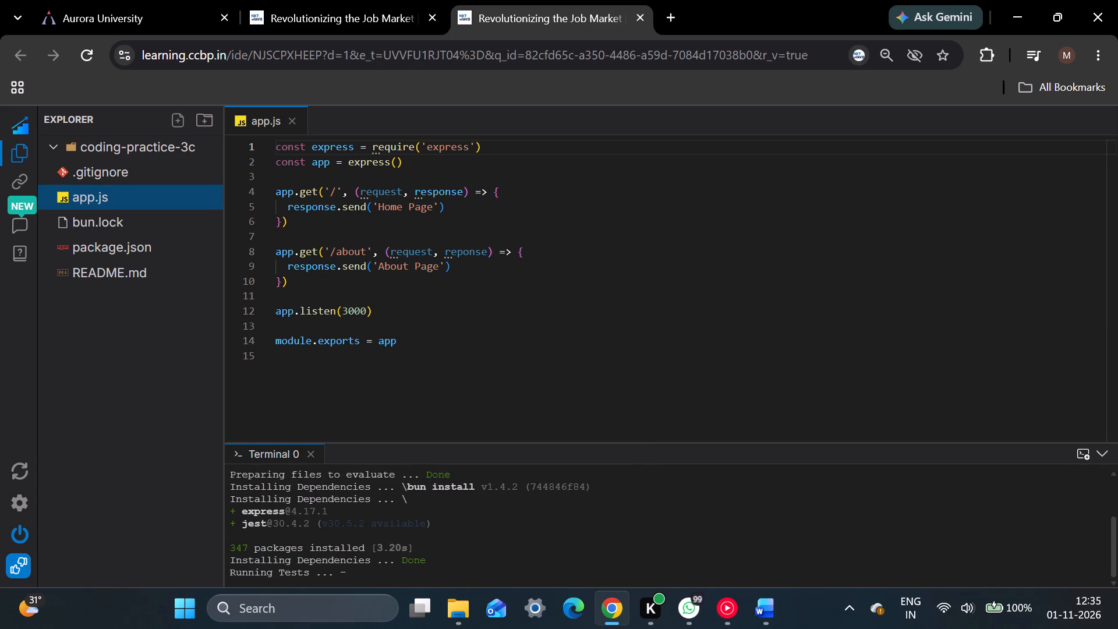
# Enlarge the terminal, capture the full IDE screen, and paste it below the API Routing description screenshot in Word, followed by two new lines.
pyautogui.moveTo(645, 443); pyautogui.dragTo(646, 376)
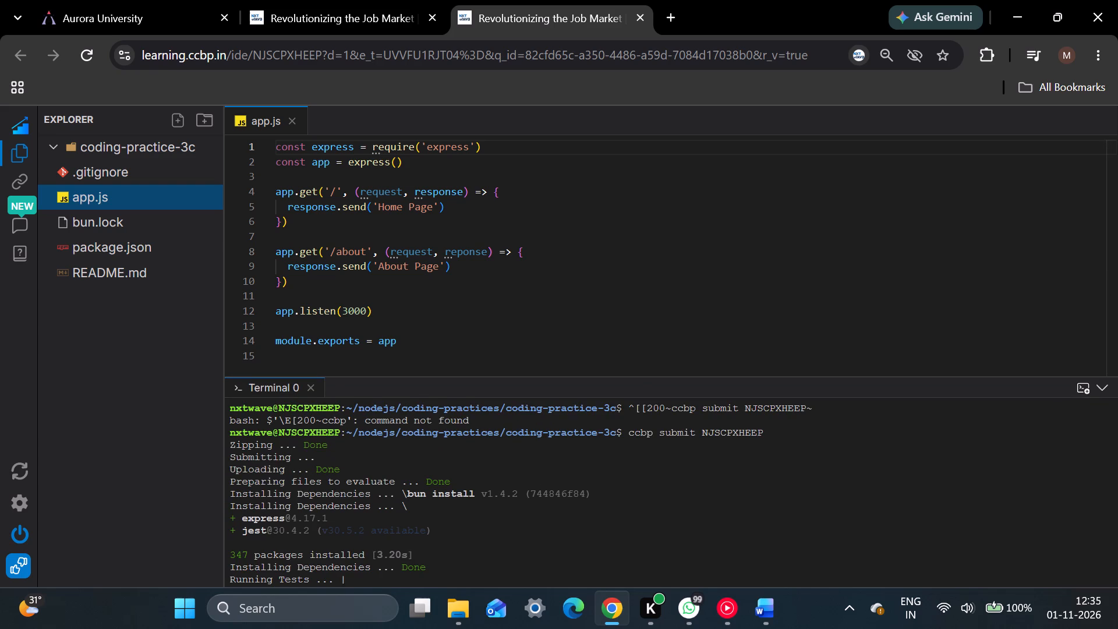
pyautogui.scroll(-1, 604, 473)
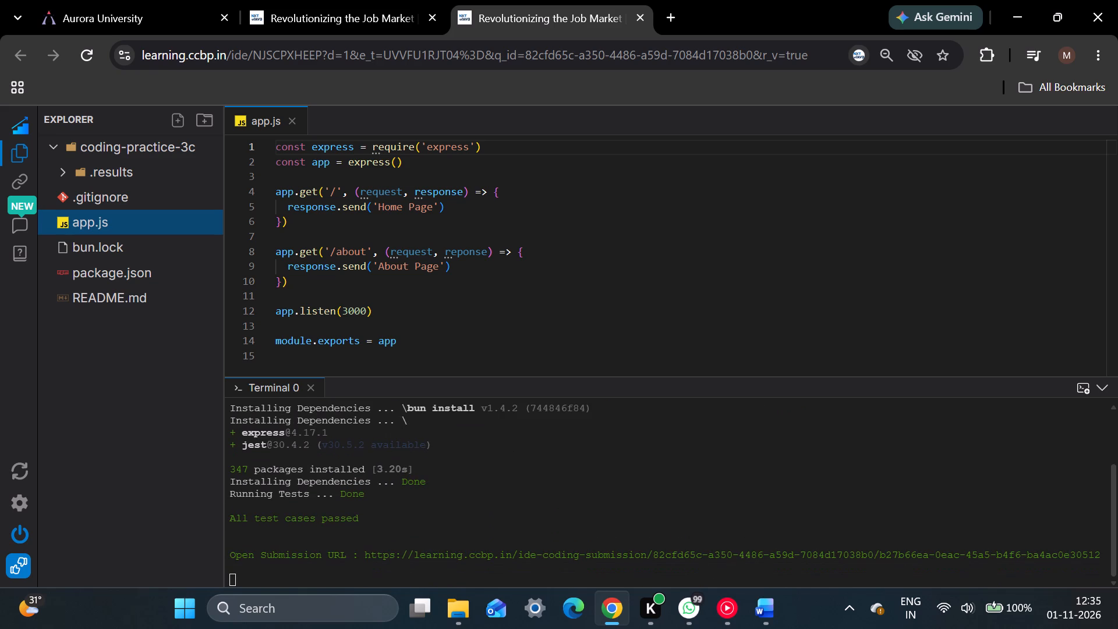
pyautogui.press('Print')
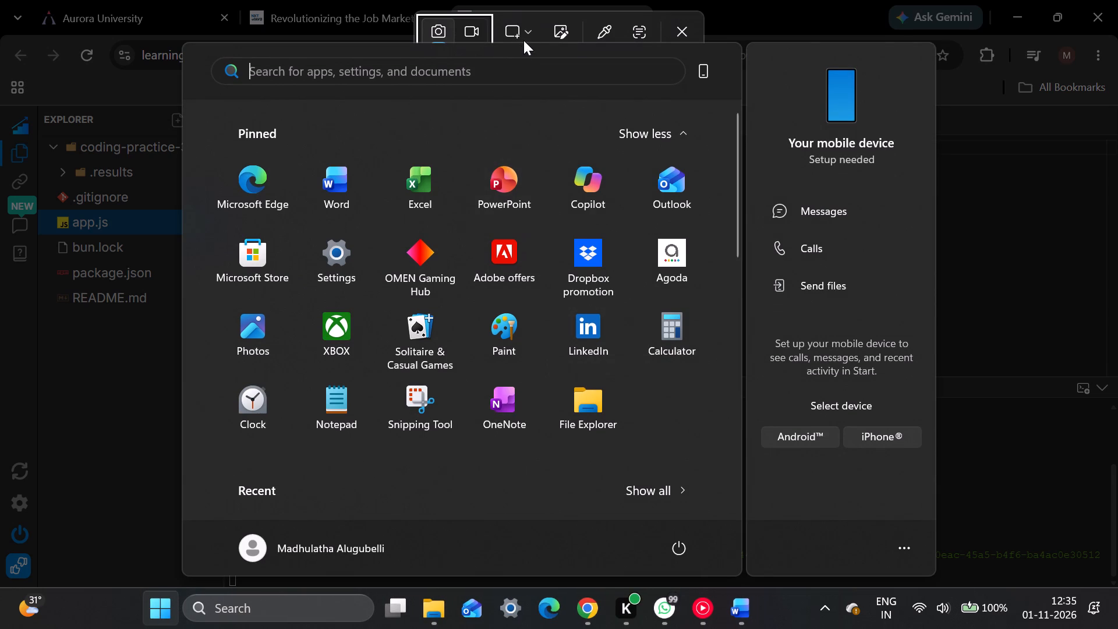
pyautogui.click(525, 28)
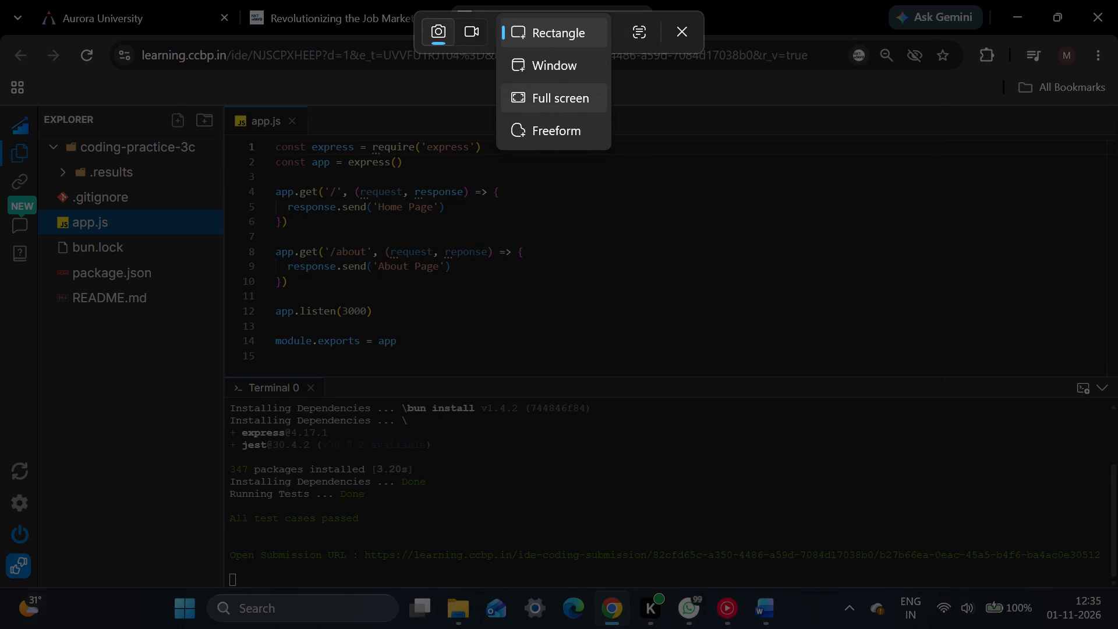
pyautogui.click(544, 109)
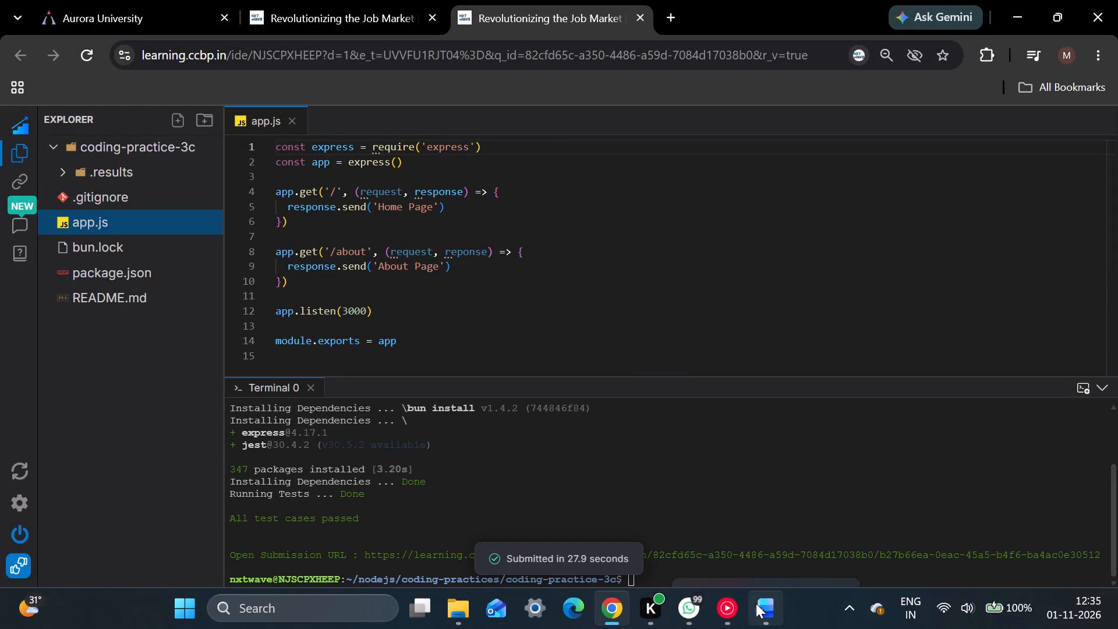
pyautogui.click(756, 603)
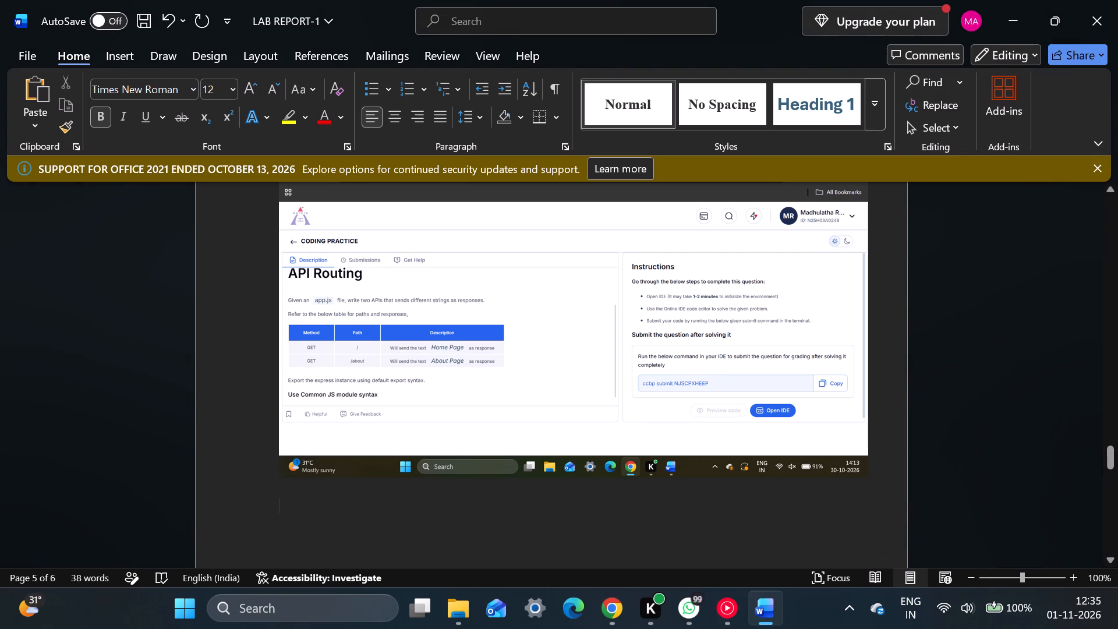
pyautogui.hotkey('ctrl', 'v')
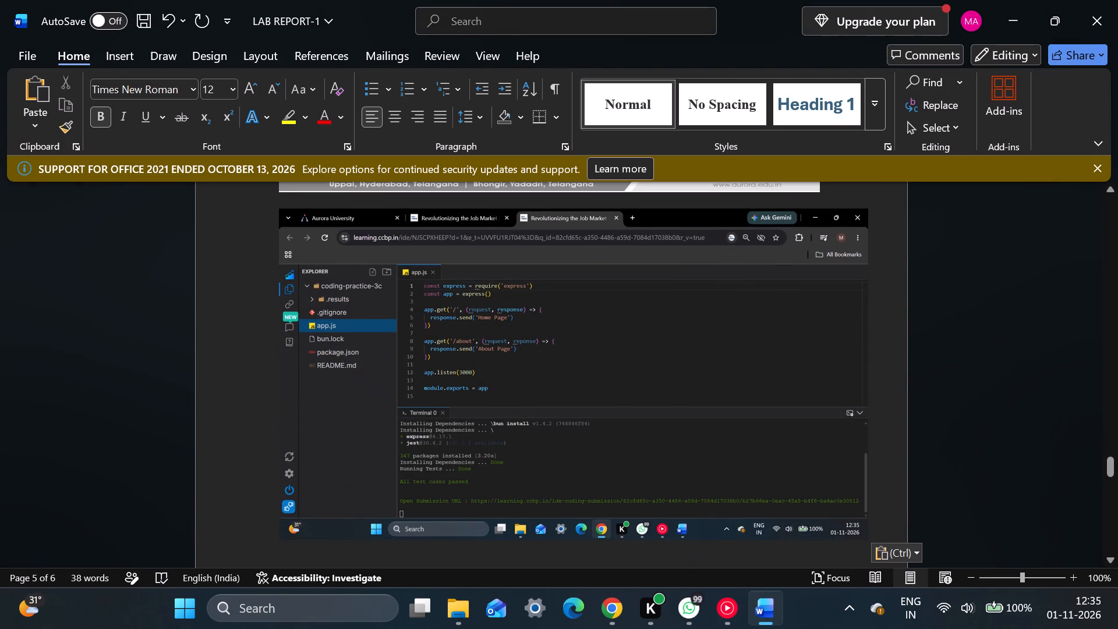
pyautogui.press('Return')
pyautogui.press('Return')
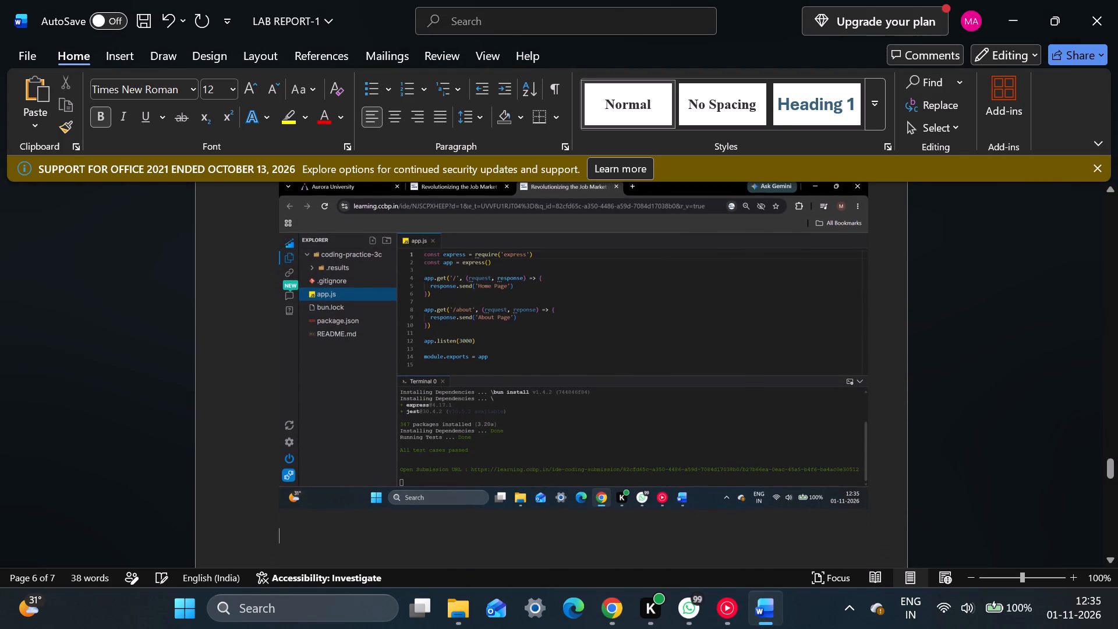
# Remove the blank line above the API Routing description screenshot on page 5.
pyautogui.scroll(-3, 679, 465)
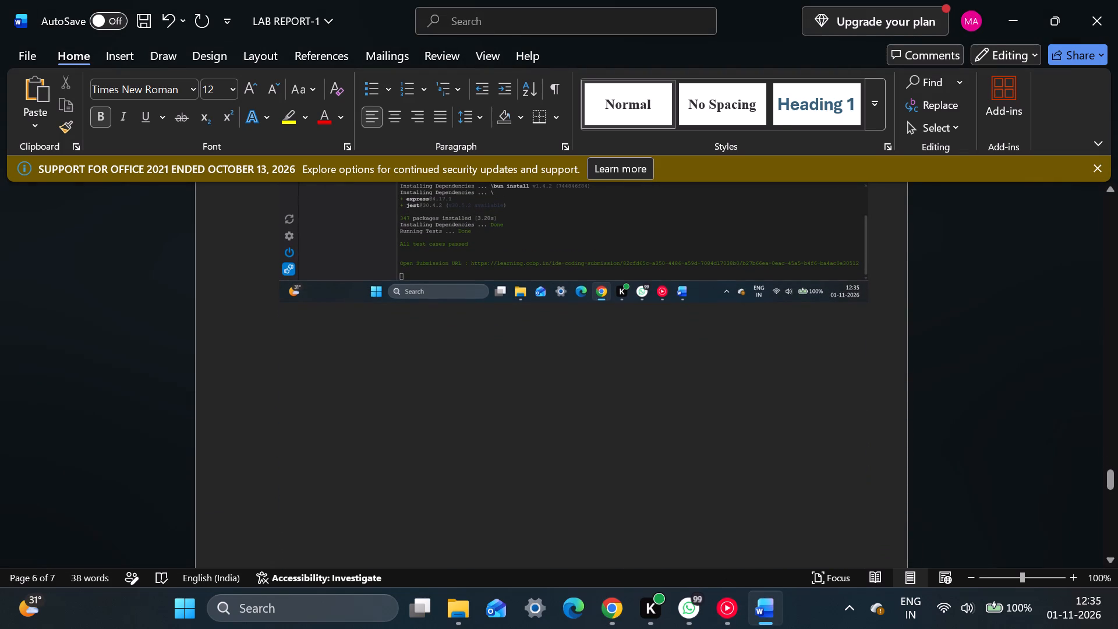
pyautogui.scroll(3, 679, 465)
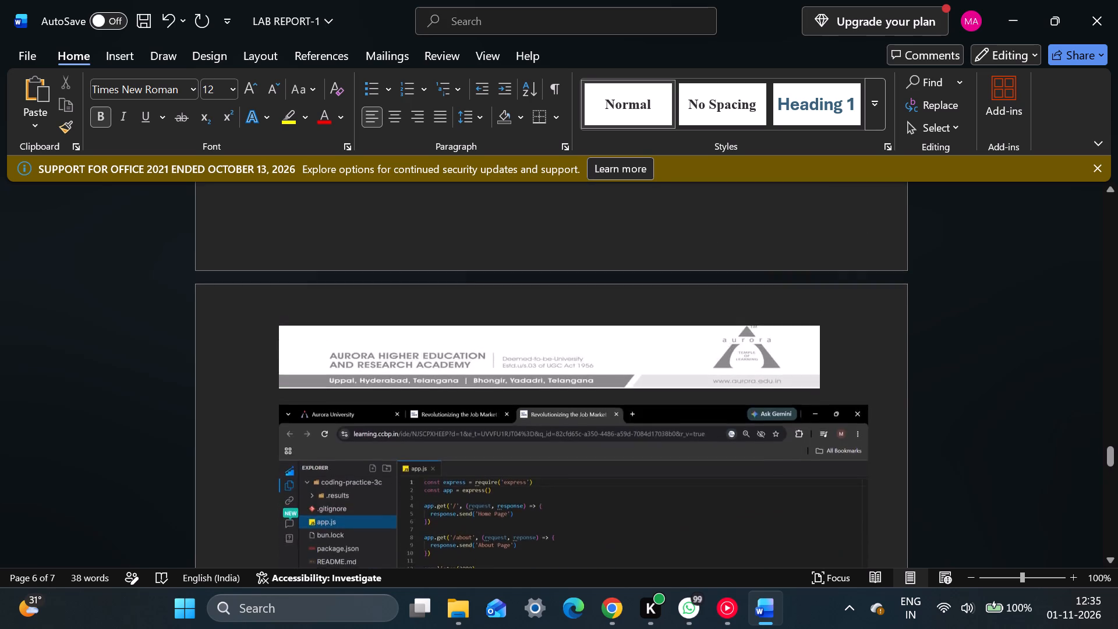
pyautogui.scroll(6, 679, 465)
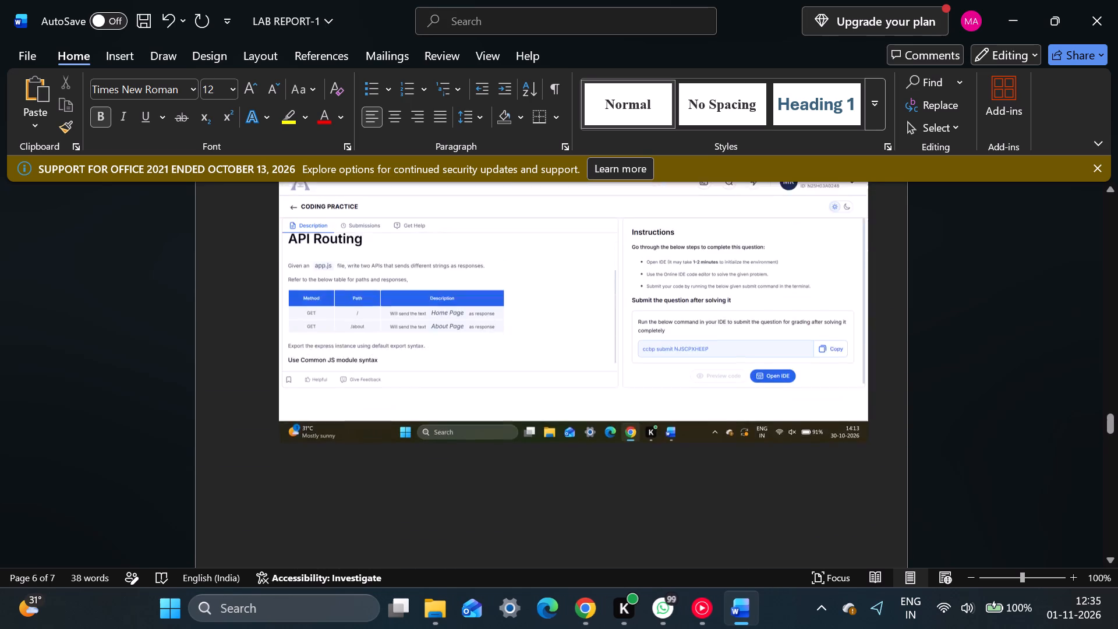
pyautogui.scroll(2, 679, 465)
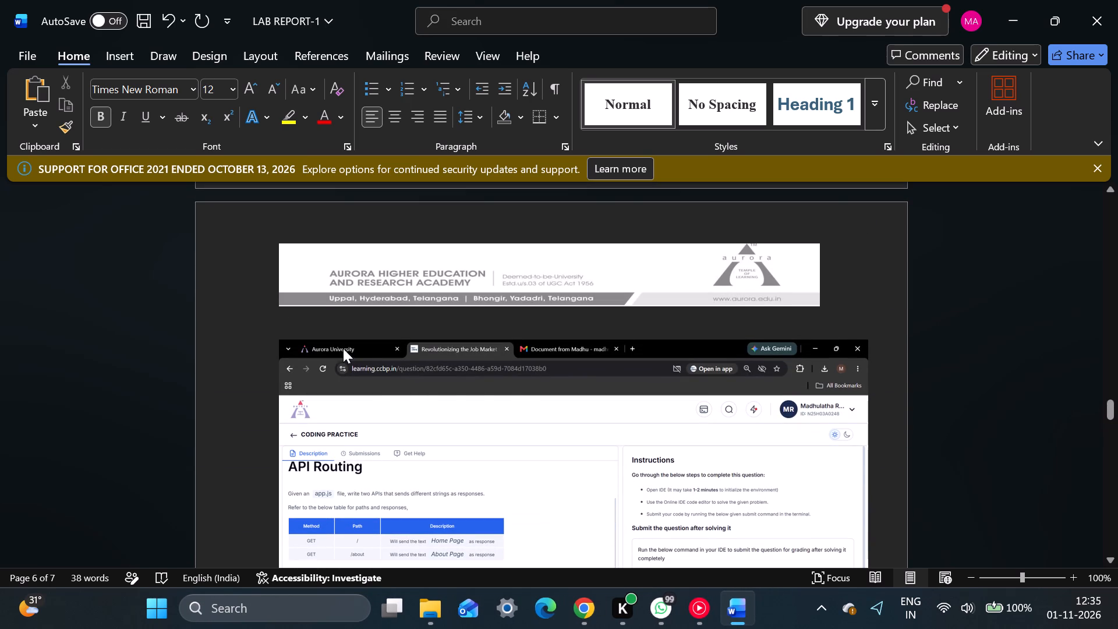
pyautogui.click(306, 319)
pyautogui.press('BackSpace')
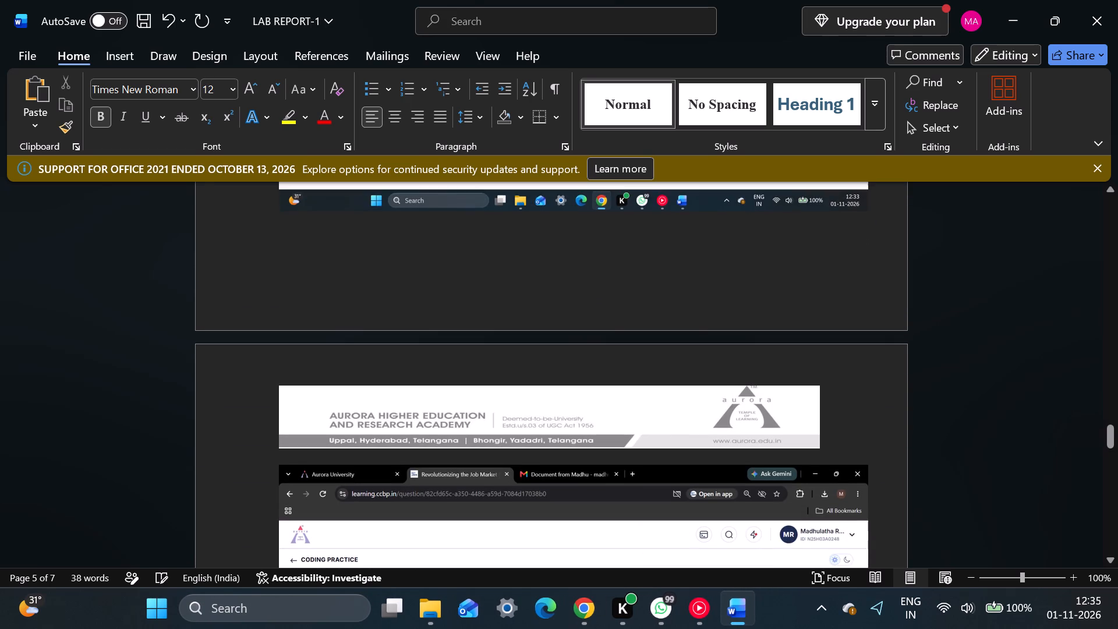
# Add a new line after the API Routing app.js code screenshot.
pyautogui.scroll(-4, 327, 409)
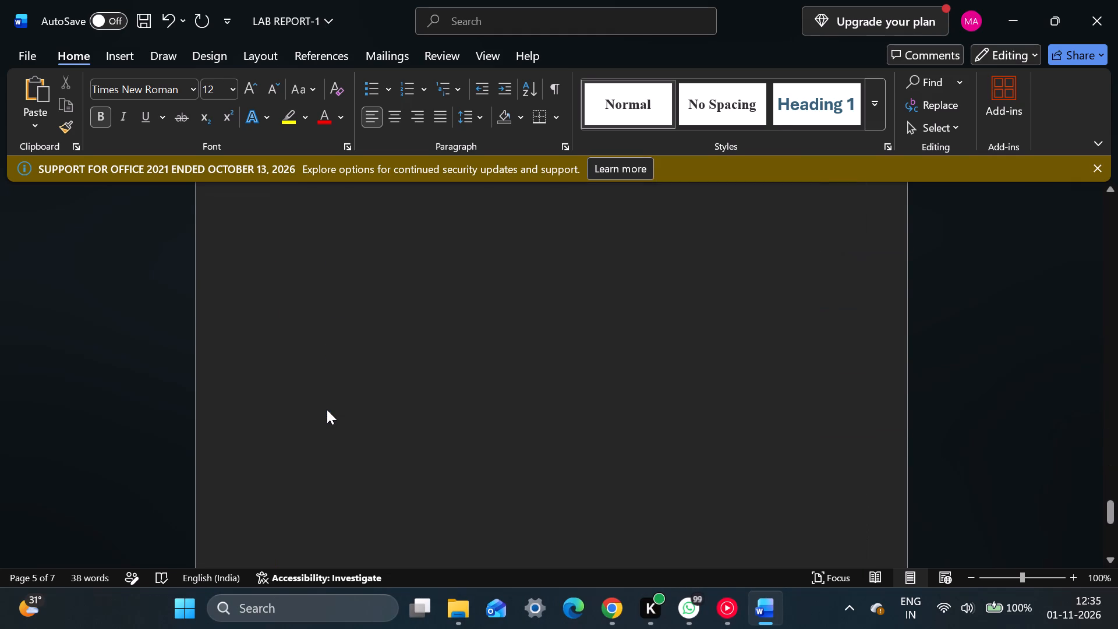
pyautogui.scroll(2, 327, 409)
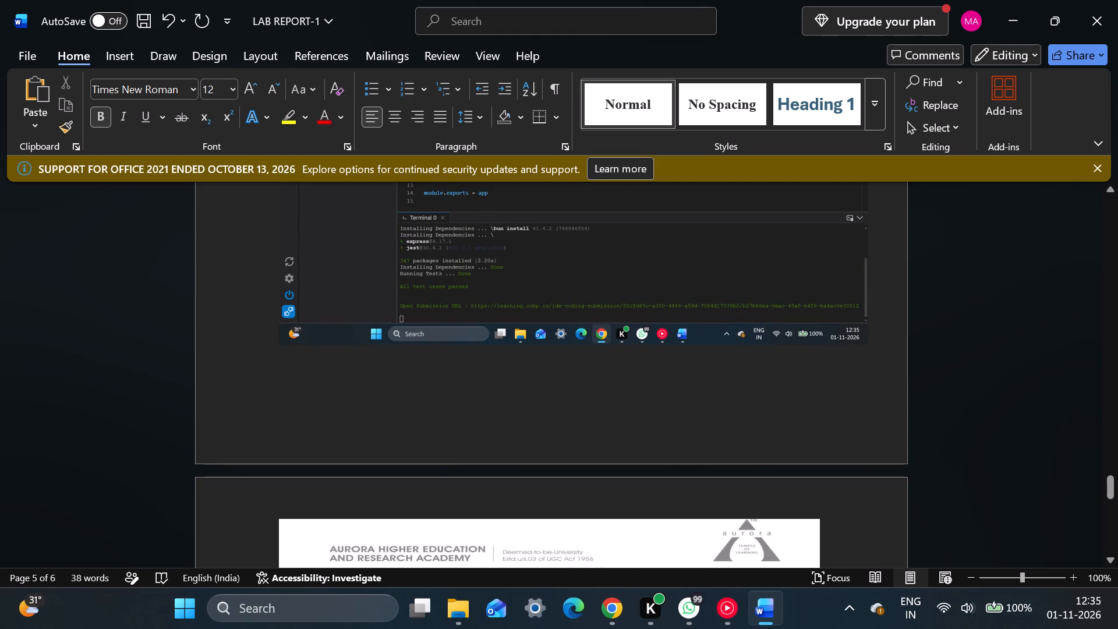
pyautogui.click(877, 334)
pyautogui.press('Return')
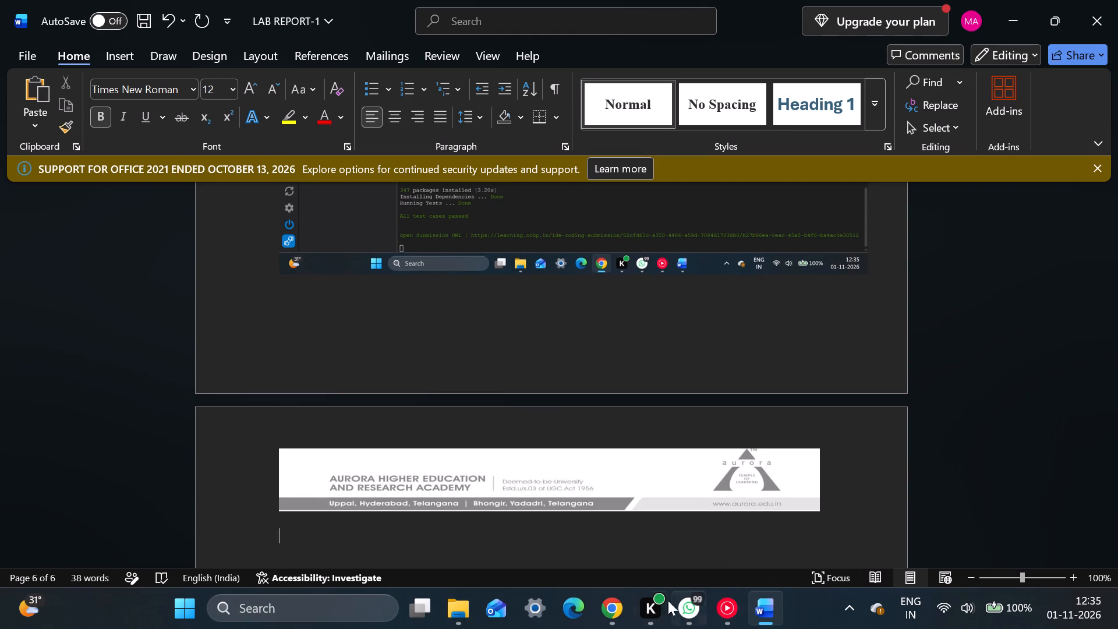
# Switch to Chrome, close the IDE tab and open the submissions of the API Routing question.
pyautogui.click(615, 609)
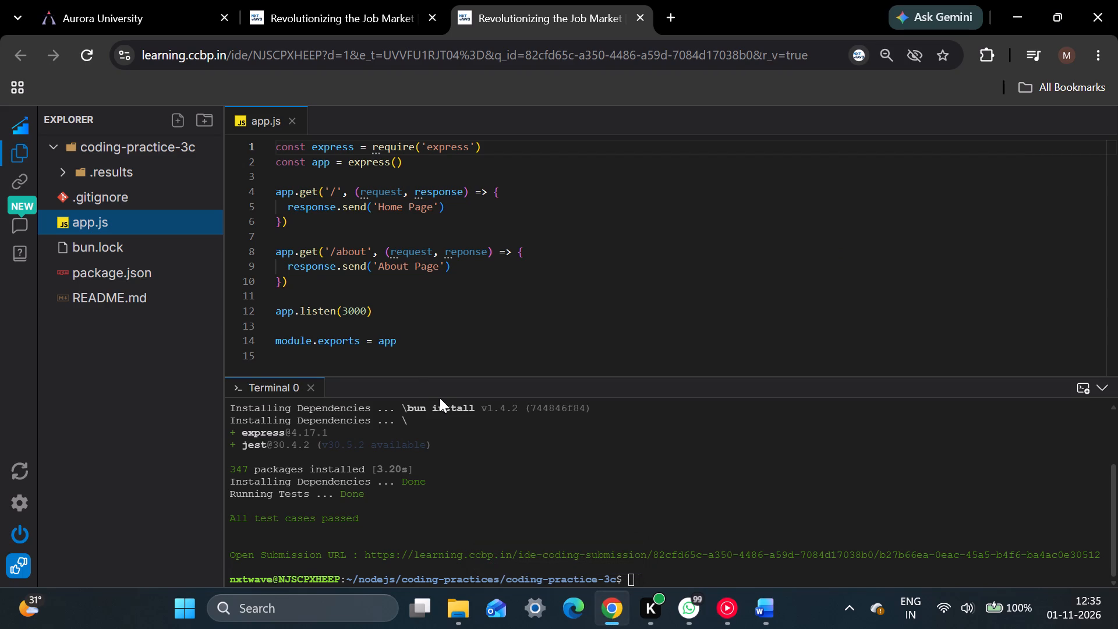
pyautogui.click(323, 9)
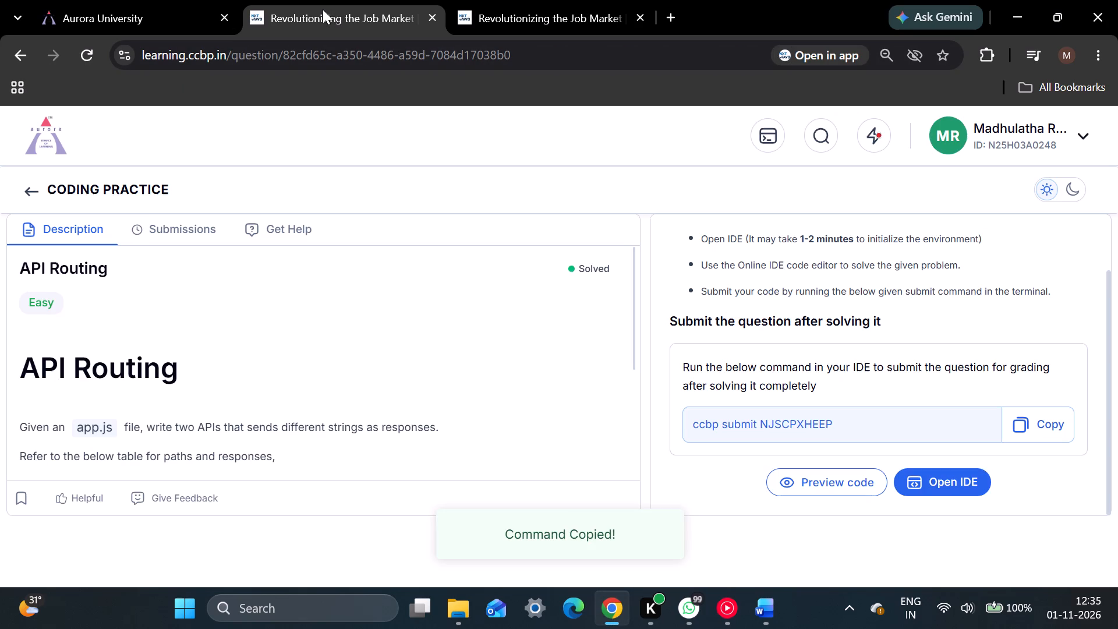
pyautogui.click(639, 16)
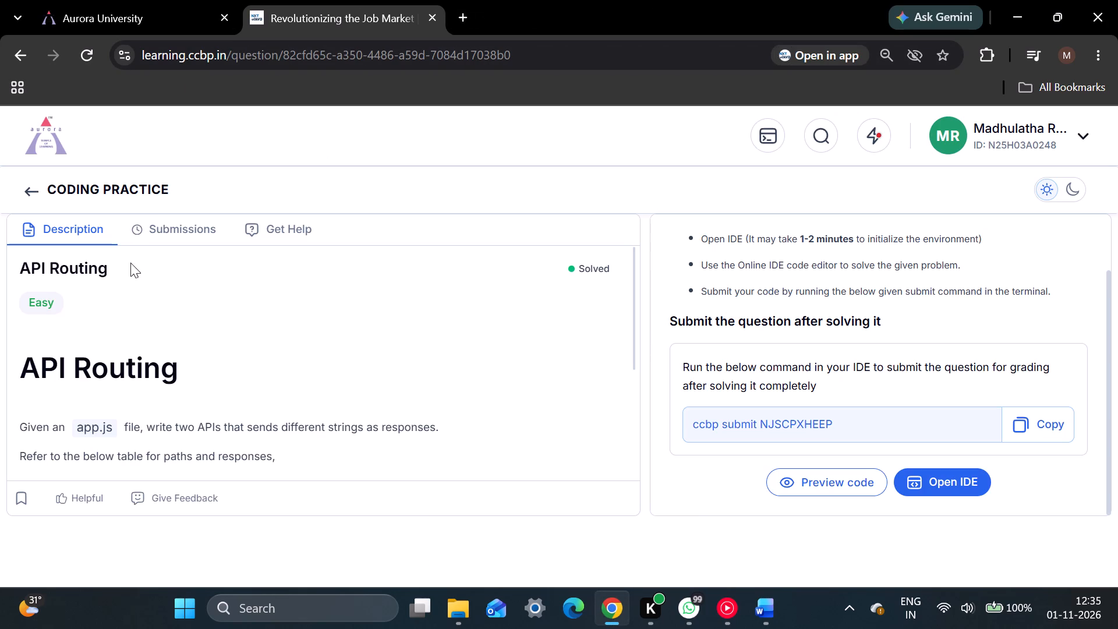
pyautogui.click(181, 219)
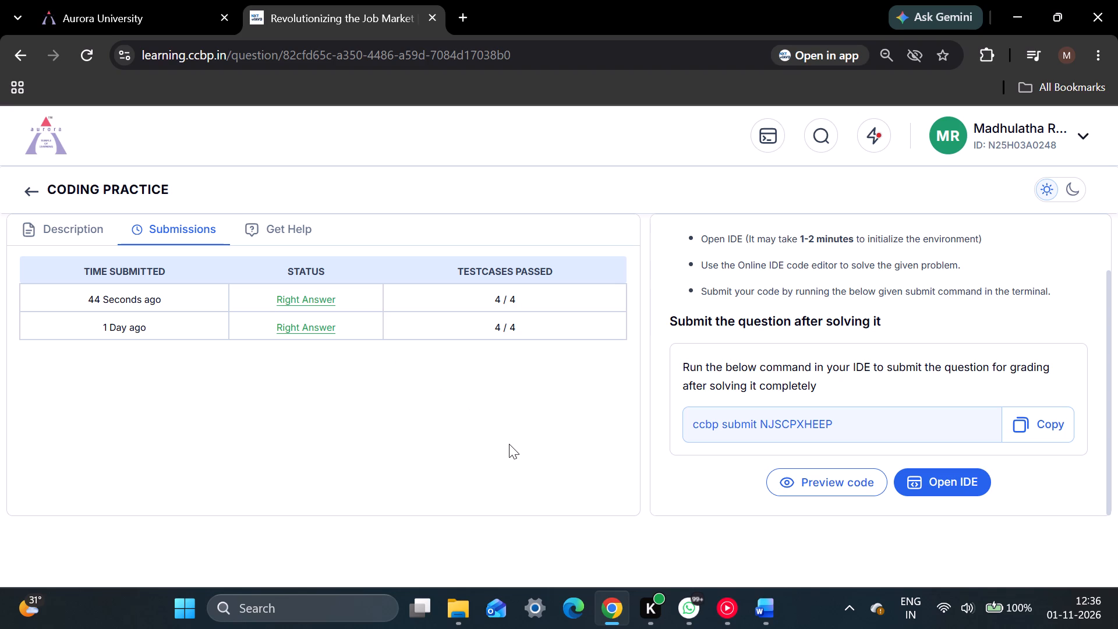
# Capture the full screen showing the API Routing submissions and paste it on page 6 in Word, followed by two new lines.
pyautogui.press('super+Print')
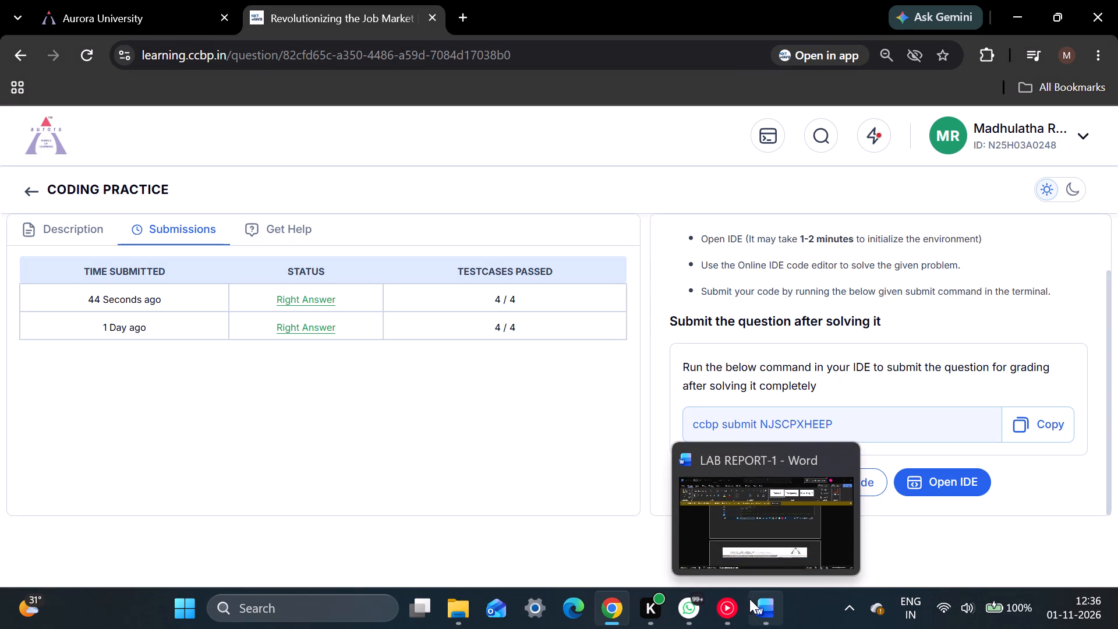
pyautogui.click(765, 607)
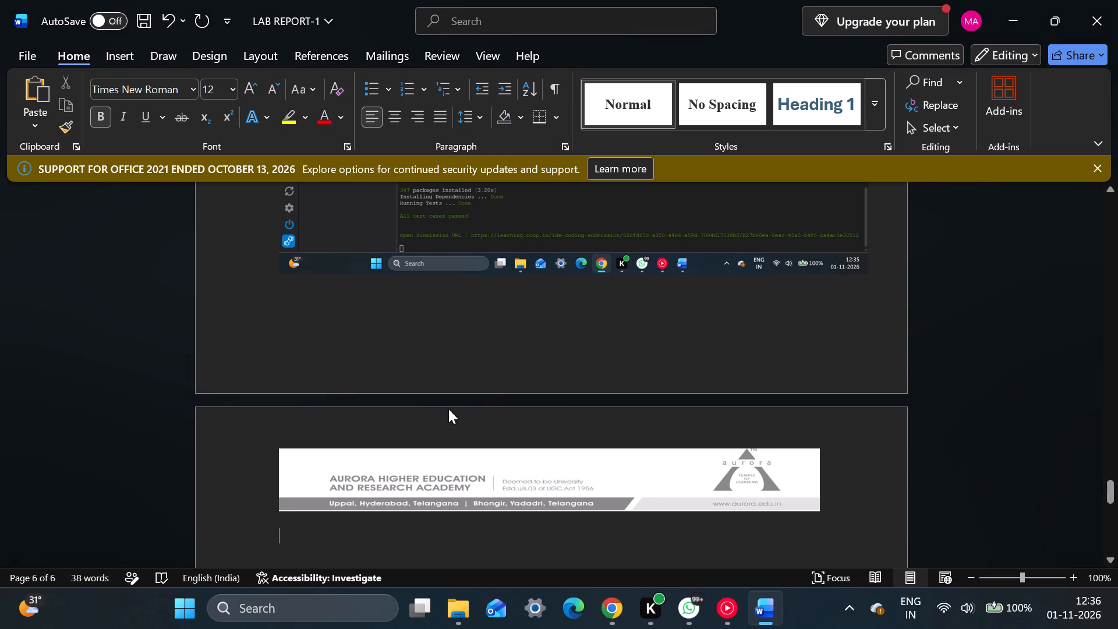
pyautogui.hotkey('ctrl', 'v')
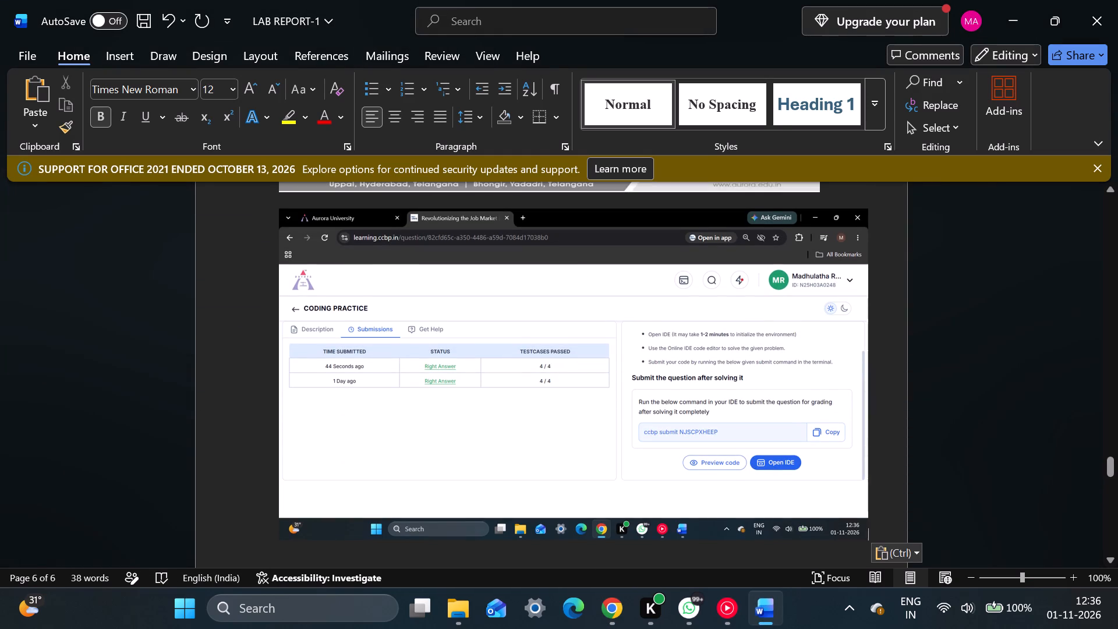
pyautogui.press('Return')
pyautogui.press('Return')
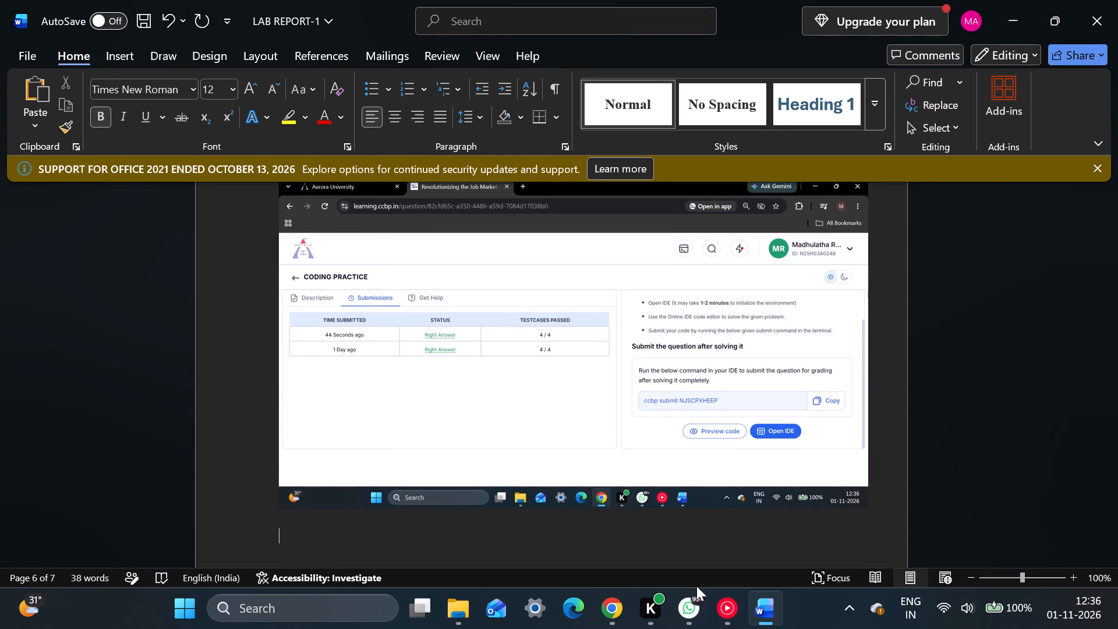
# Switch to Chrome, return to the Coding Practice list and open the question "Gadgets Page".
pyautogui.click(618, 617)
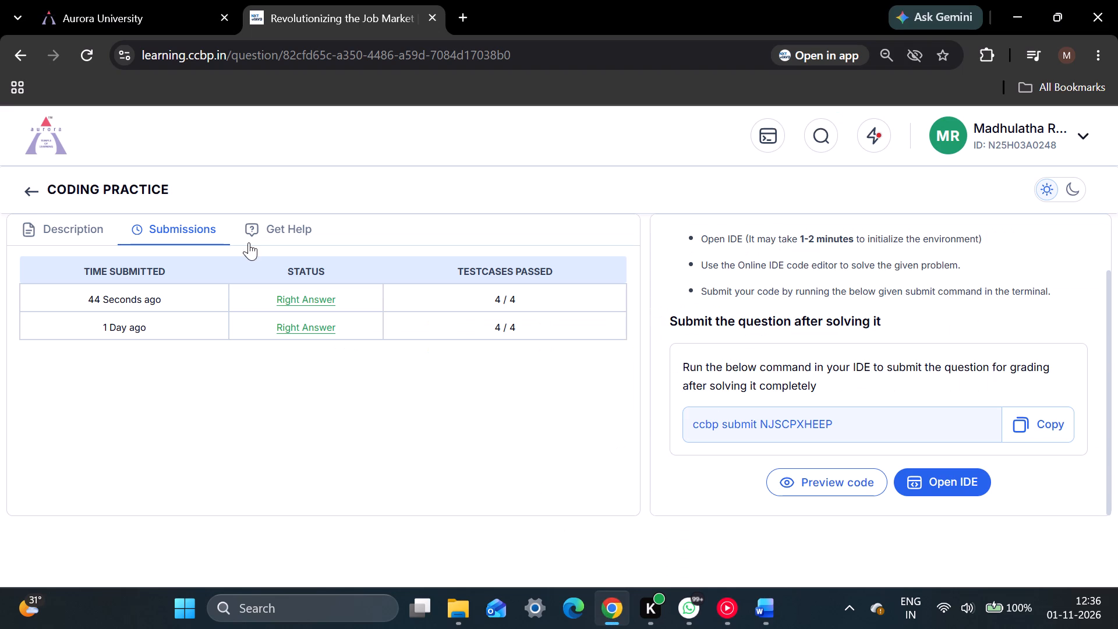
pyautogui.click(40, 190)
pyautogui.click(35, 190)
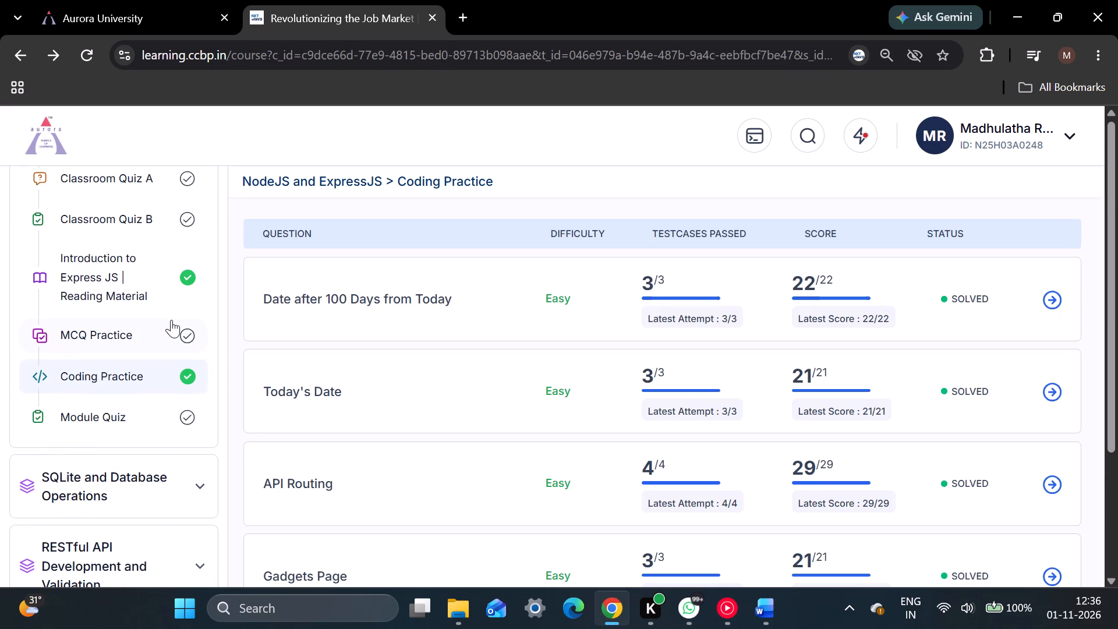
pyautogui.scroll(-1, 379, 407)
pyautogui.click(368, 416)
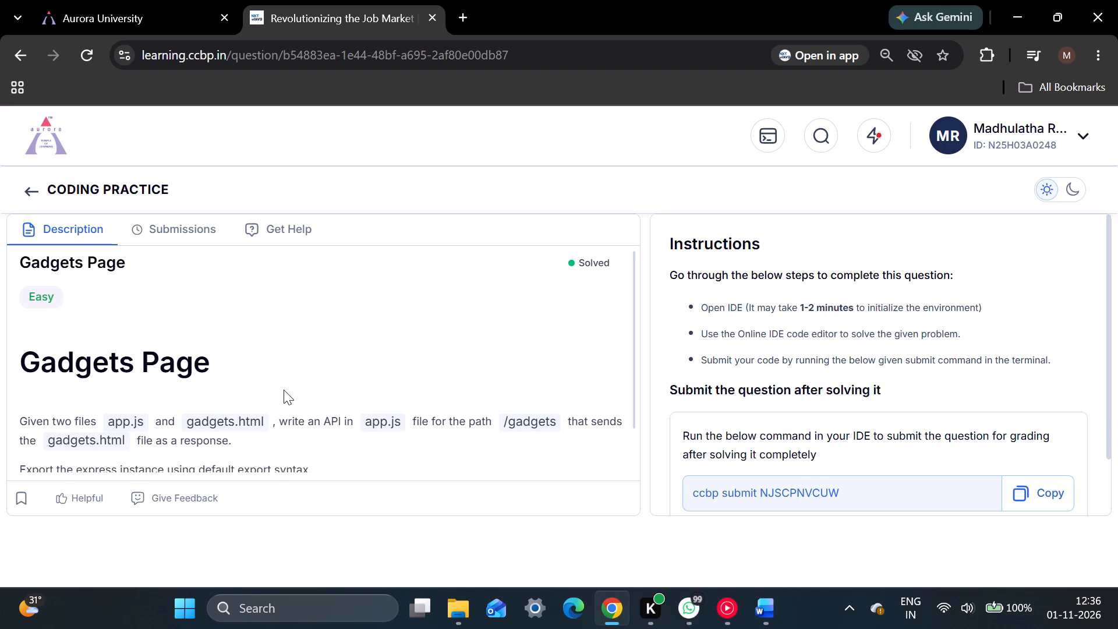
# Capture the full screen showing the Gadgets Page description and paste it below the API Routing submissions screenshot in Word, followed by a new line.
pyautogui.hotkey('ctrl', '-')
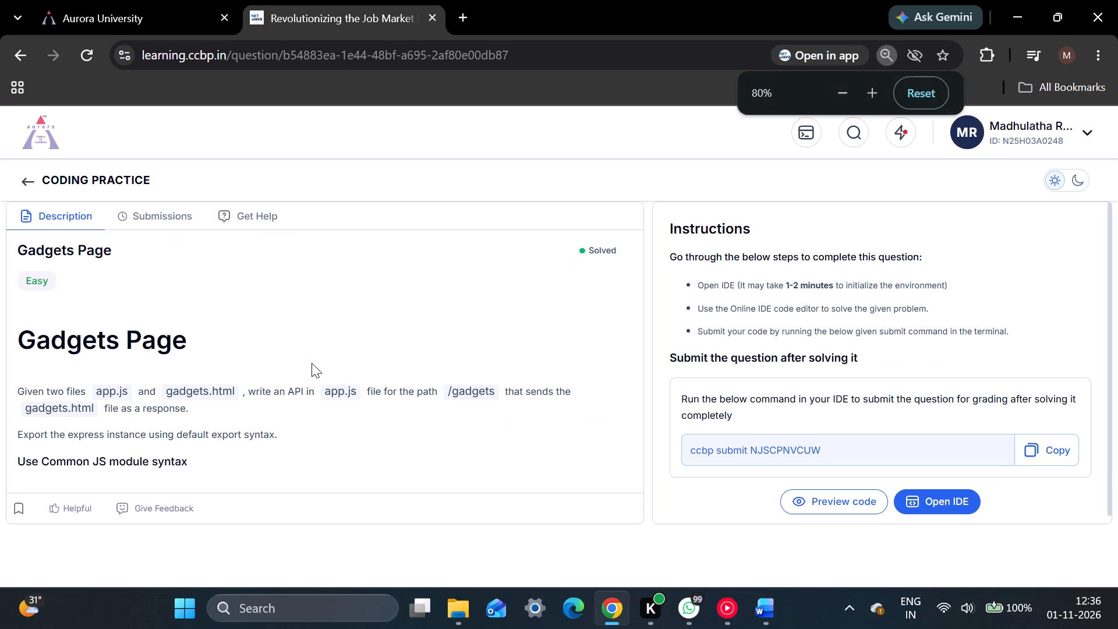
pyautogui.scroll(-1, 298, 381)
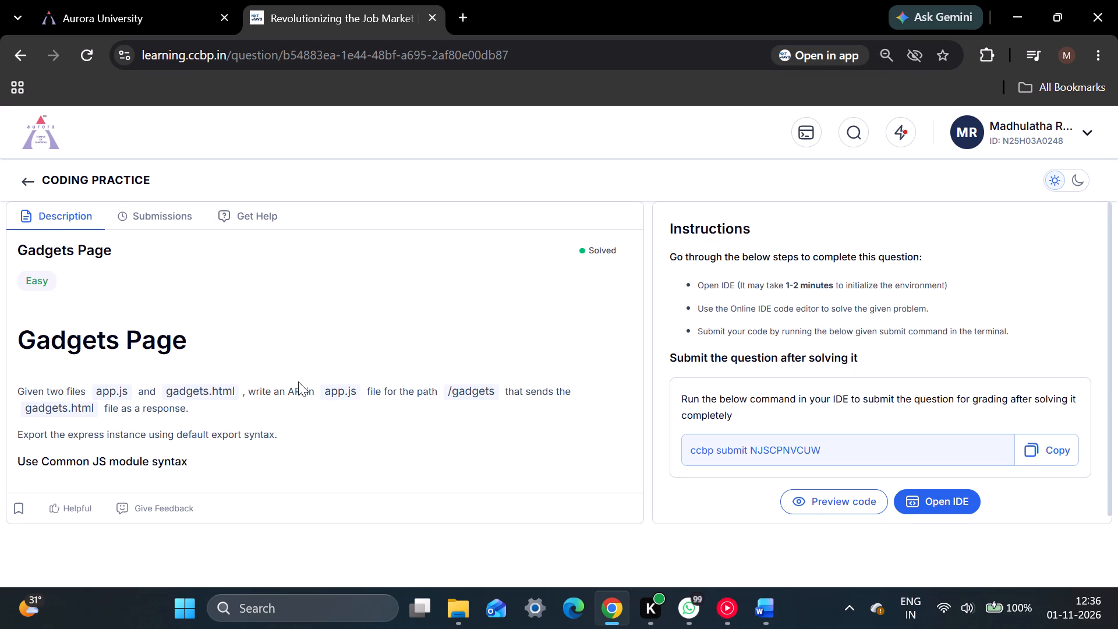
pyautogui.scroll(1, 298, 381)
pyautogui.press('super+Print')
pyautogui.click(757, 601)
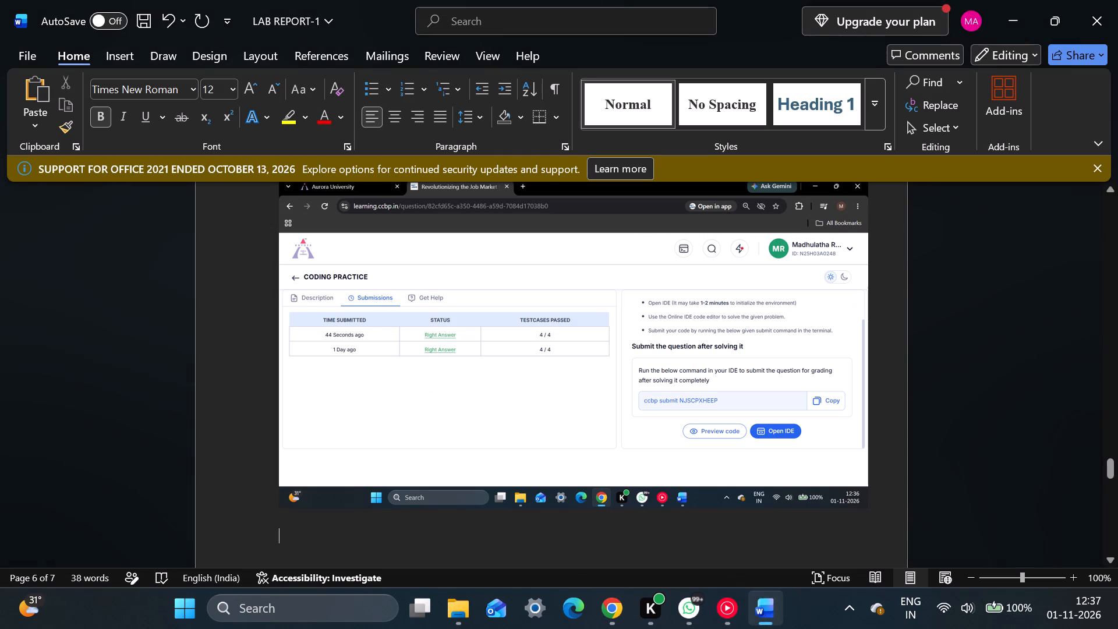
pyautogui.hotkey('ctrl', 'v')
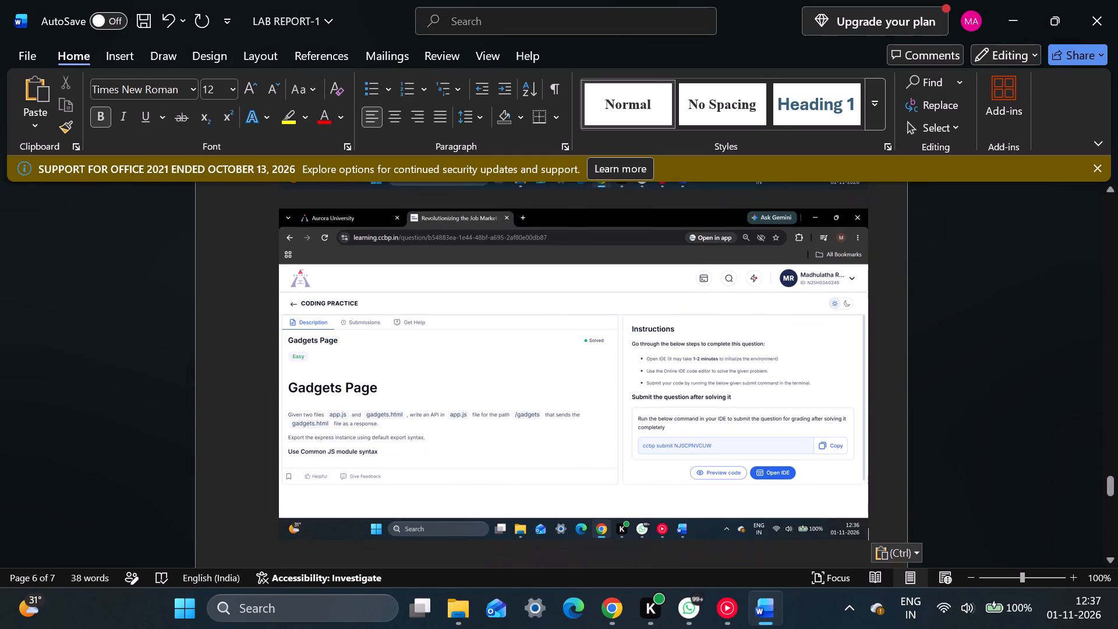
pyautogui.press('Return')
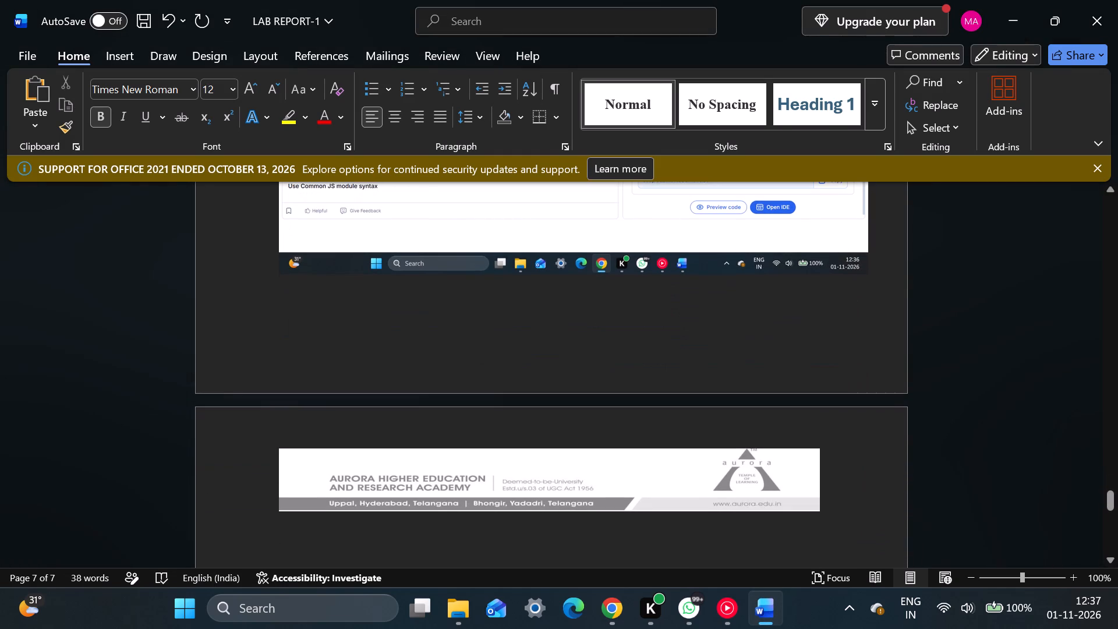
# Switch to Chrome and open the IDE for the Gadgets Page question, closing the session active in another window.
pyautogui.click(619, 608)
pyautogui.click(941, 504)
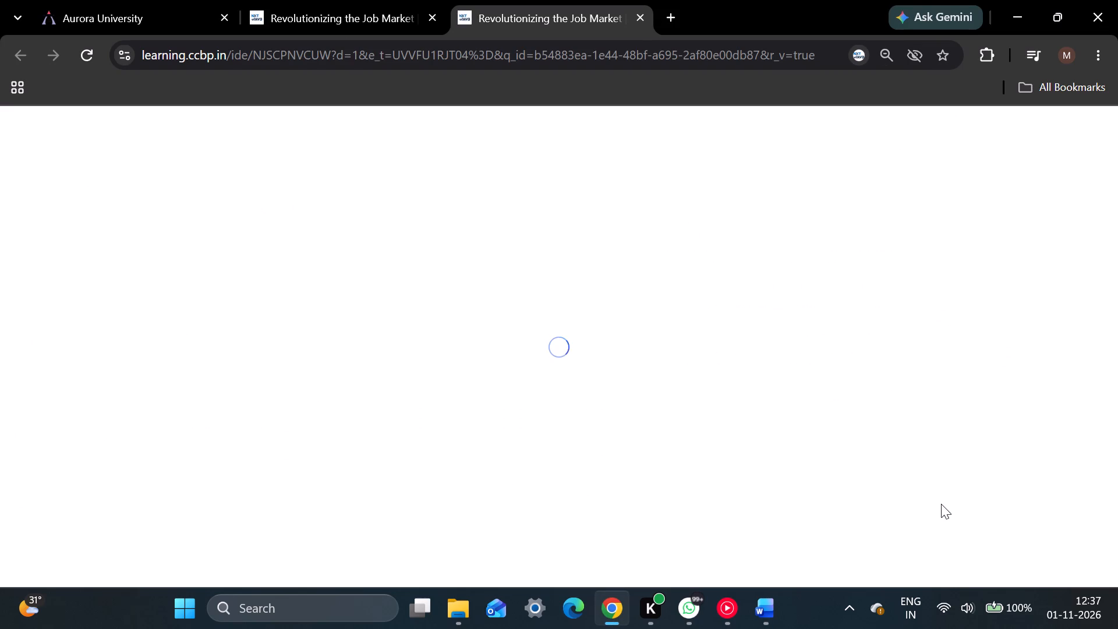
pyautogui.click(664, 370)
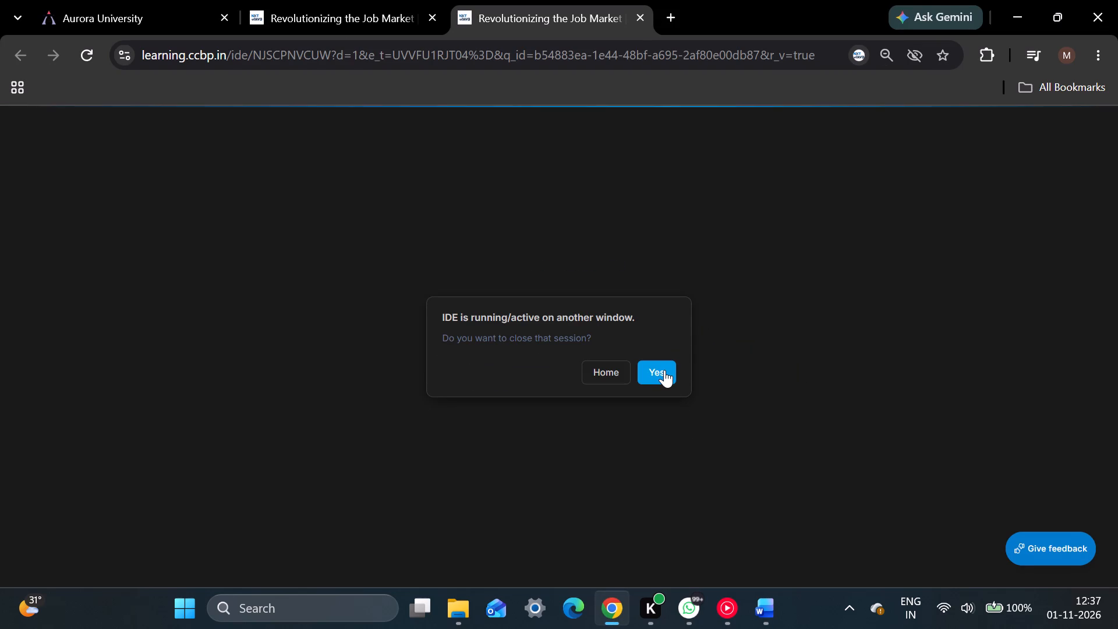
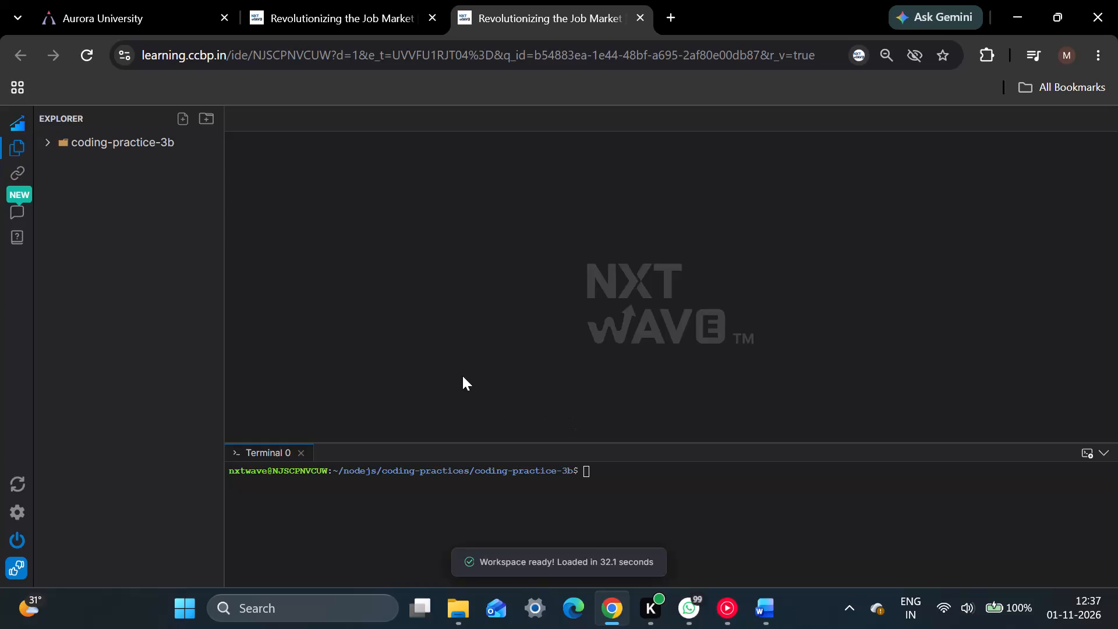
# Copy the submit command from the Gadgets Page question's instructions and return to its IDE.
pyautogui.click(371, 8)
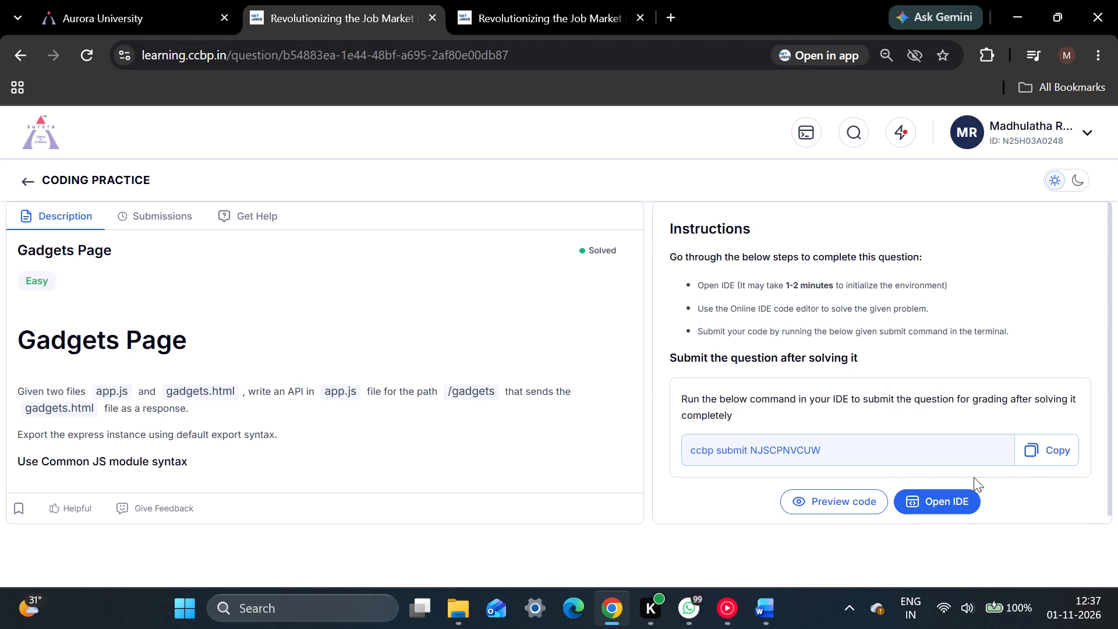
pyautogui.click(1037, 448)
pyautogui.click(584, 24)
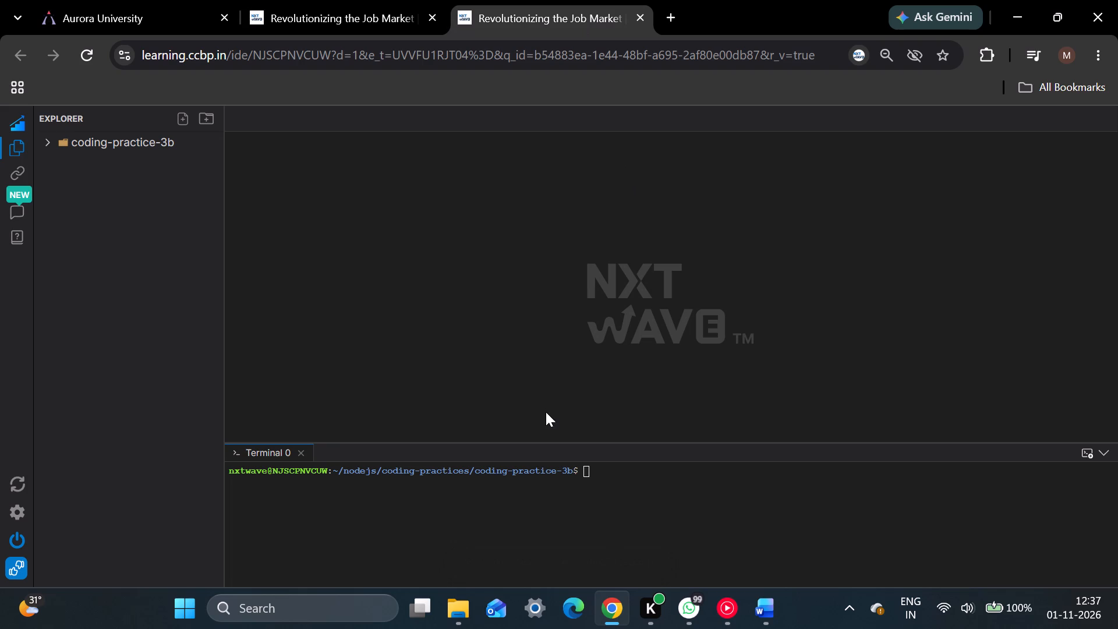
# Expand the coding-practice-3b folder in the IDE and open app.js.
pyautogui.click(160, 136)
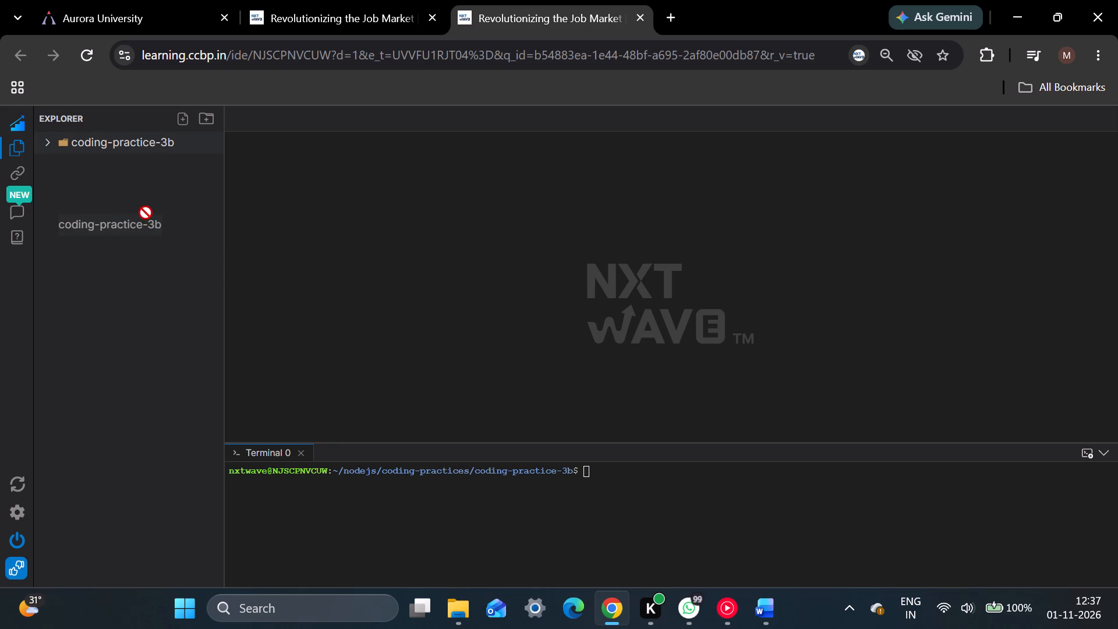
pyautogui.click(185, 141)
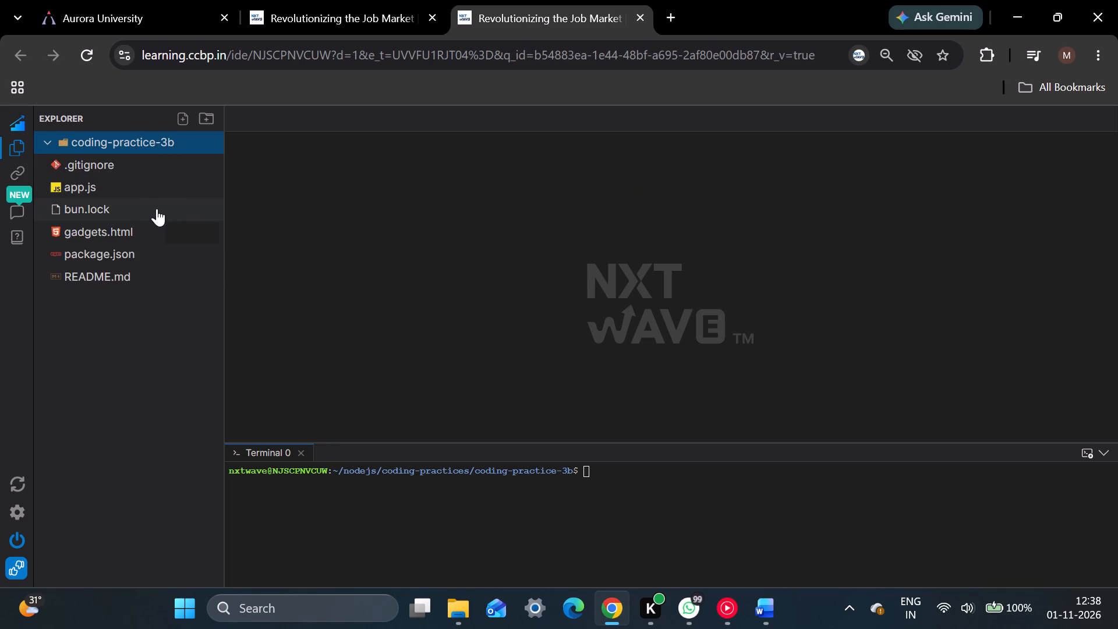
pyautogui.click(163, 192)
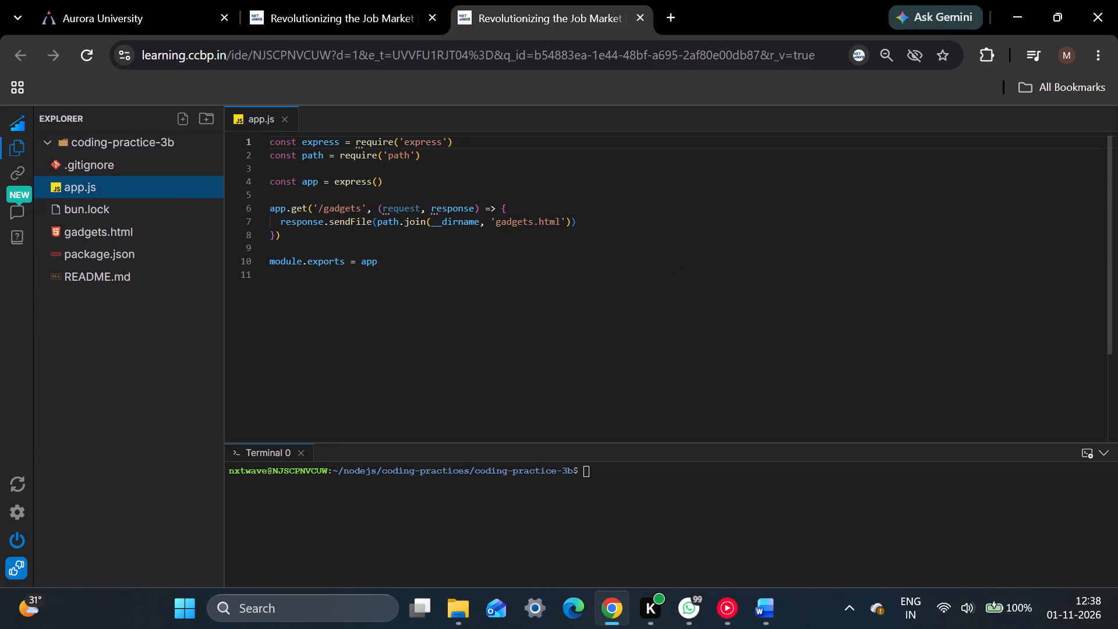
pyautogui.click(605, 479)
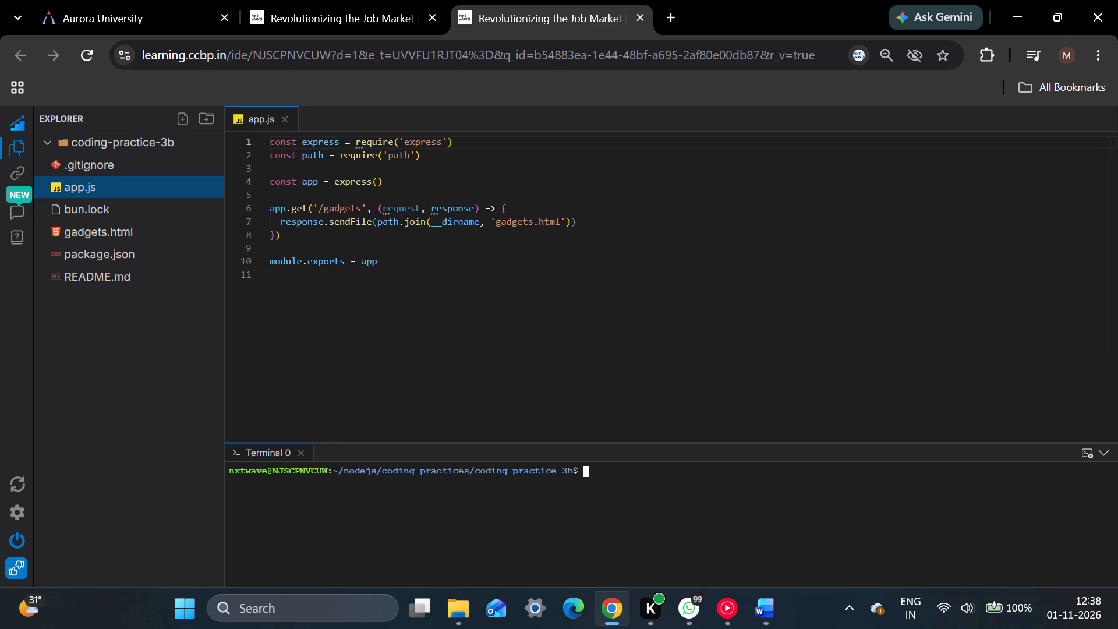
pyautogui.hotkey('ctrl', 'shift', 'v')
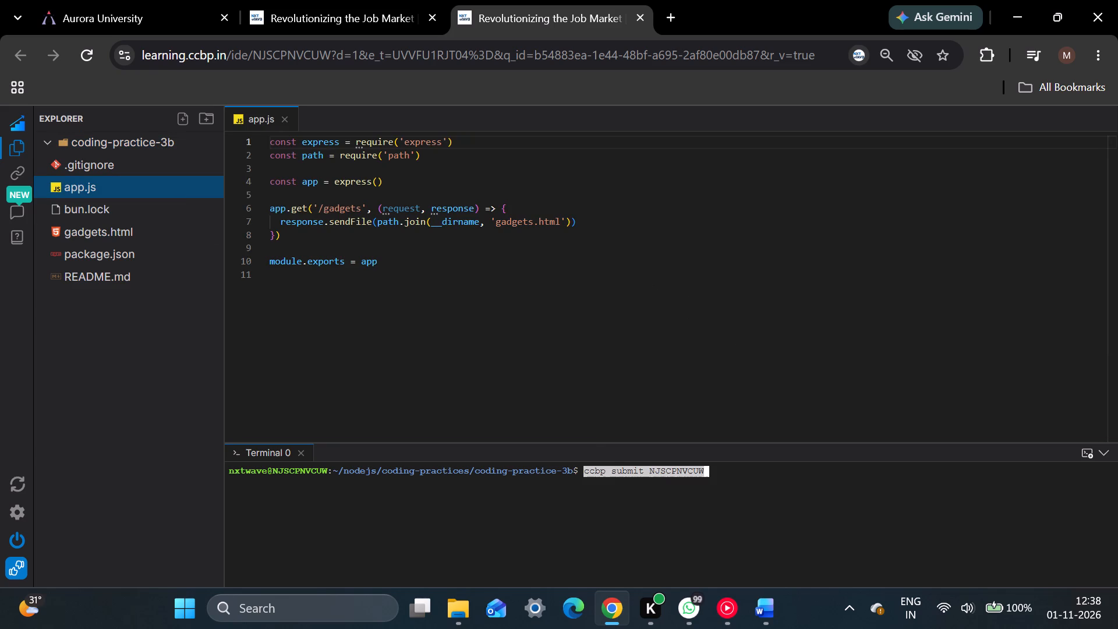
pyautogui.press('Return')
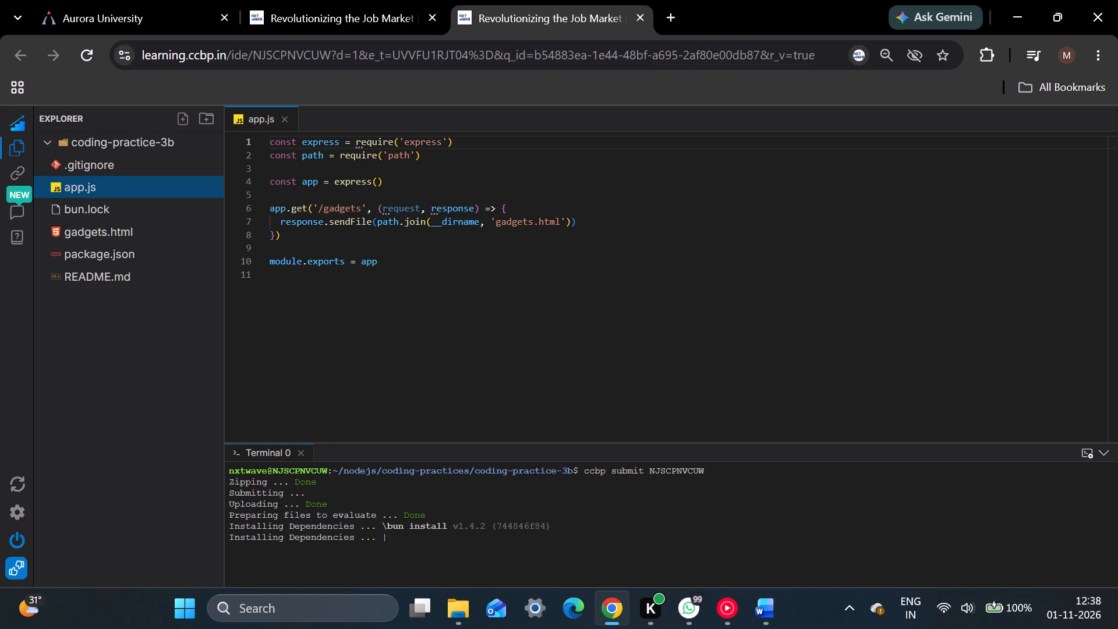
pyautogui.moveTo(606, 441); pyautogui.dragTo(603, 317)
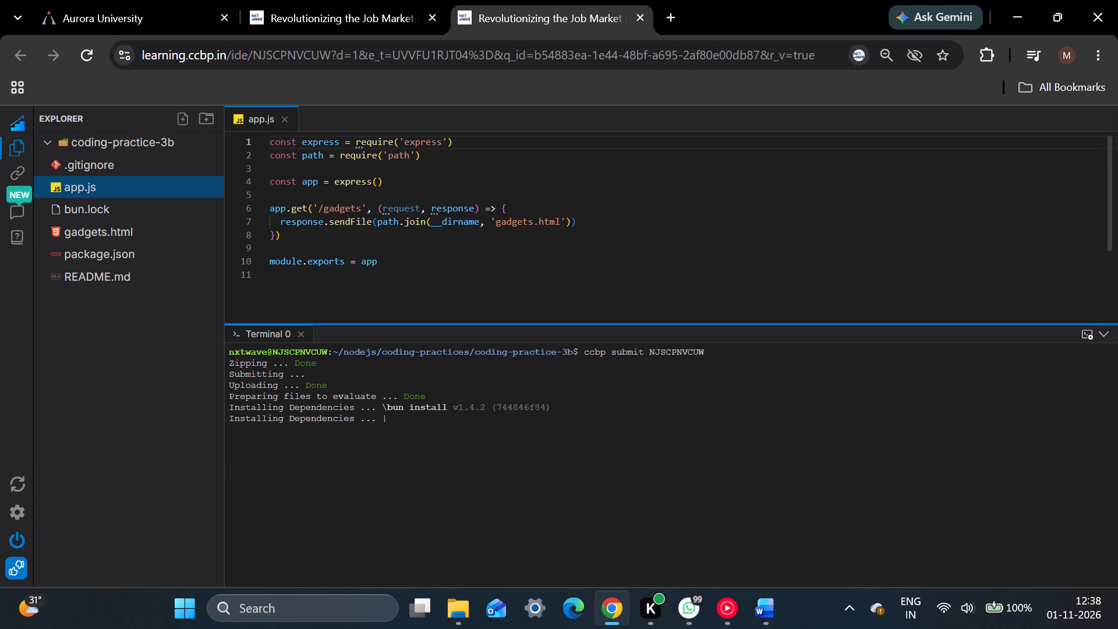
pyautogui.moveTo(603, 317); pyautogui.dragTo(595, 290)
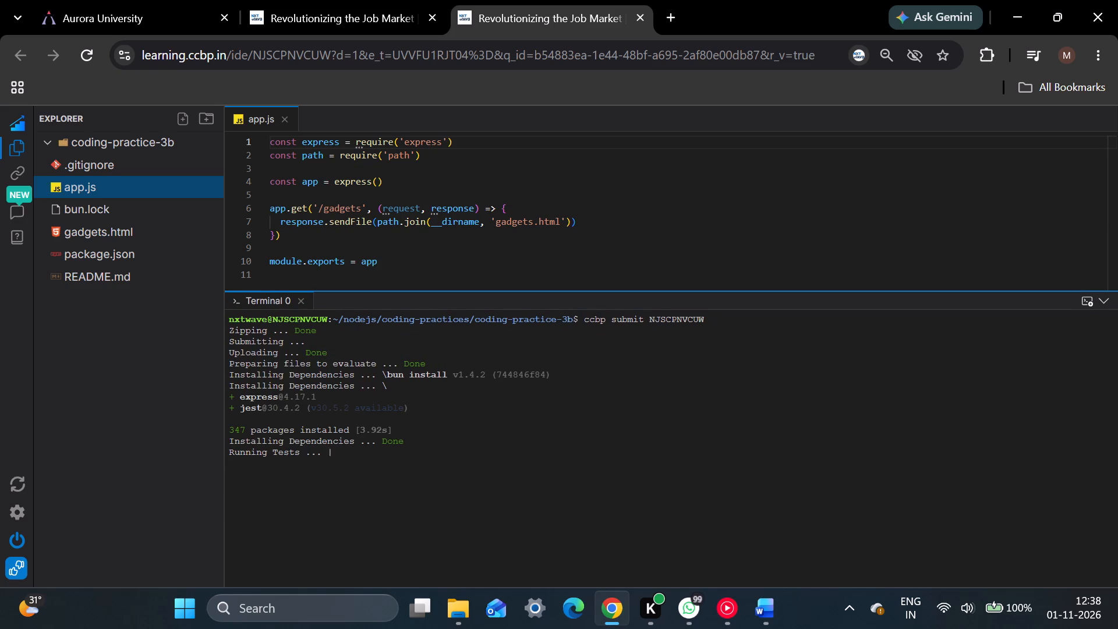
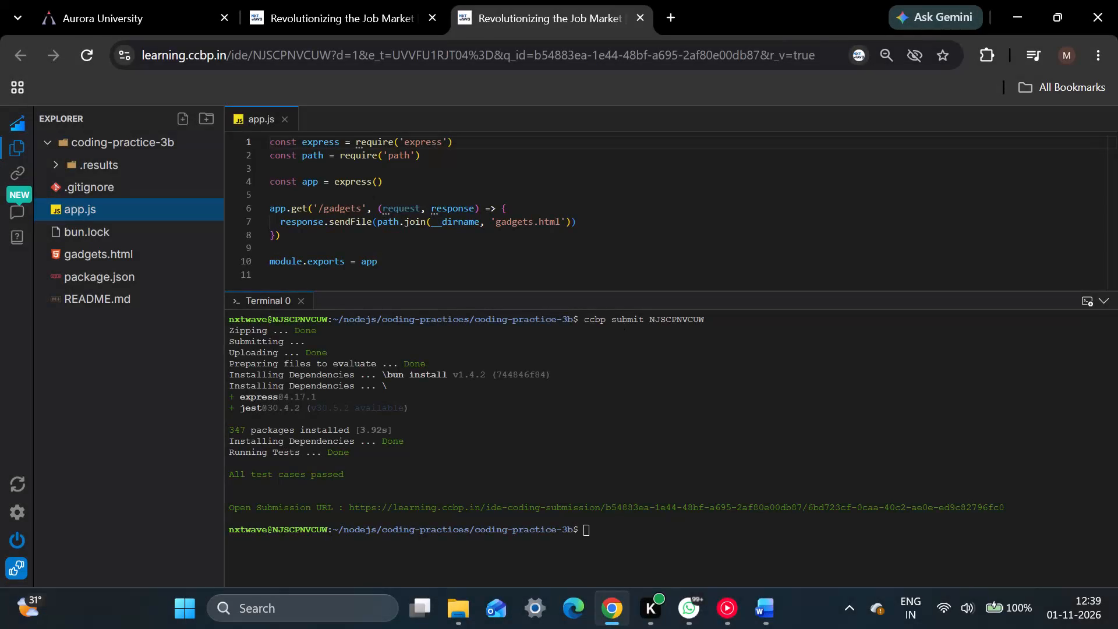
# Paste the screenshot of the IDE's app.js code and terminal submission into LAB REPORT-1 in Word and start a new line below.
pyautogui.click(770, 611)
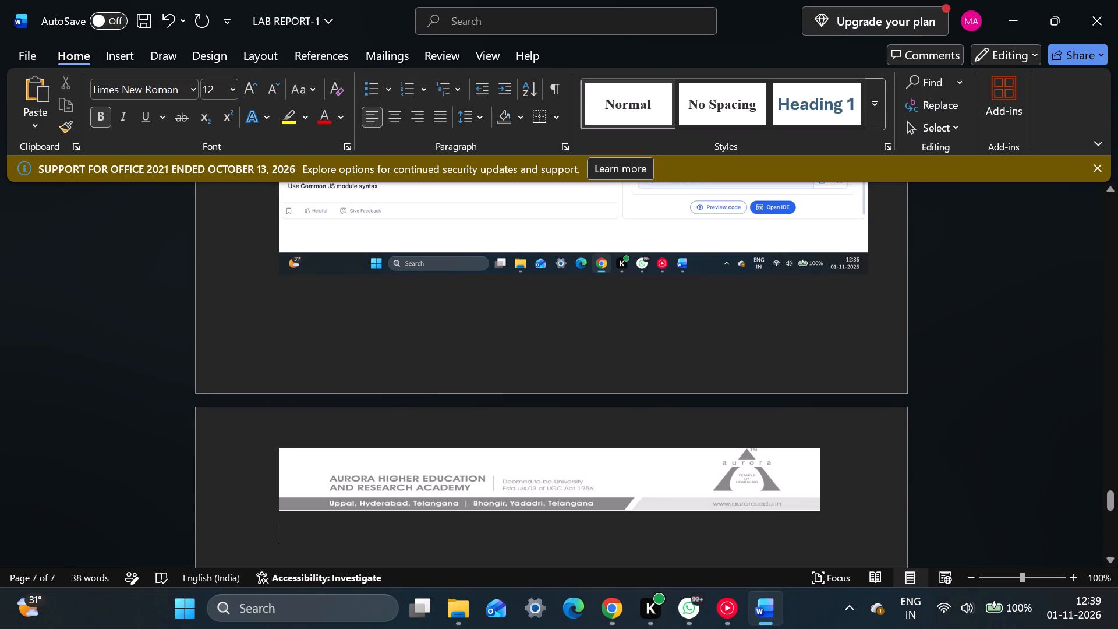
pyautogui.hotkey('ctrl', 'v')
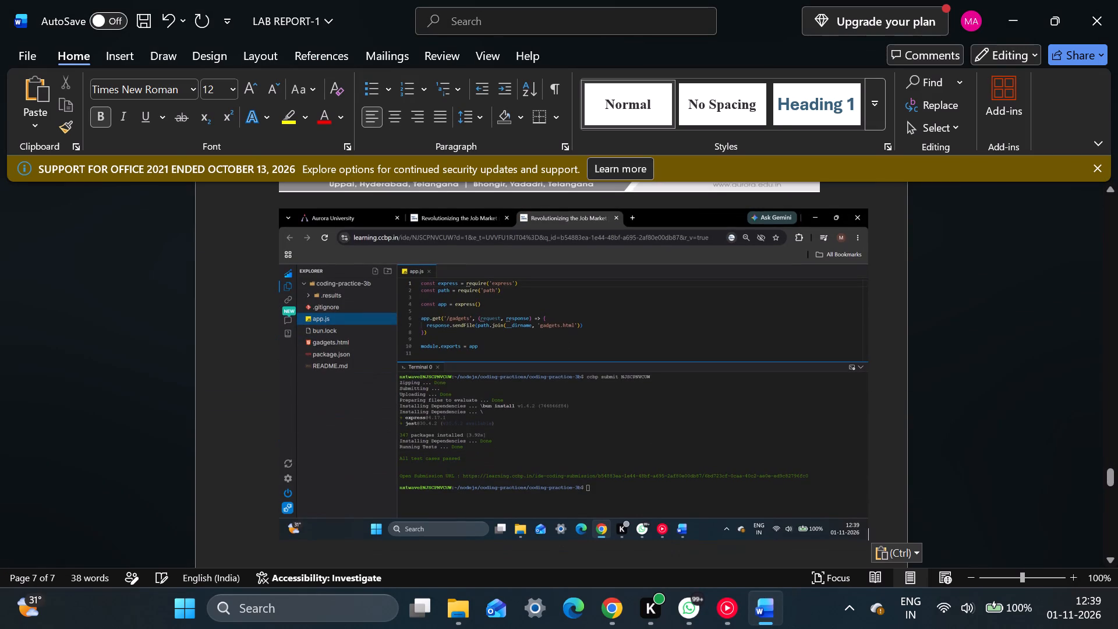
pyautogui.press('Return')
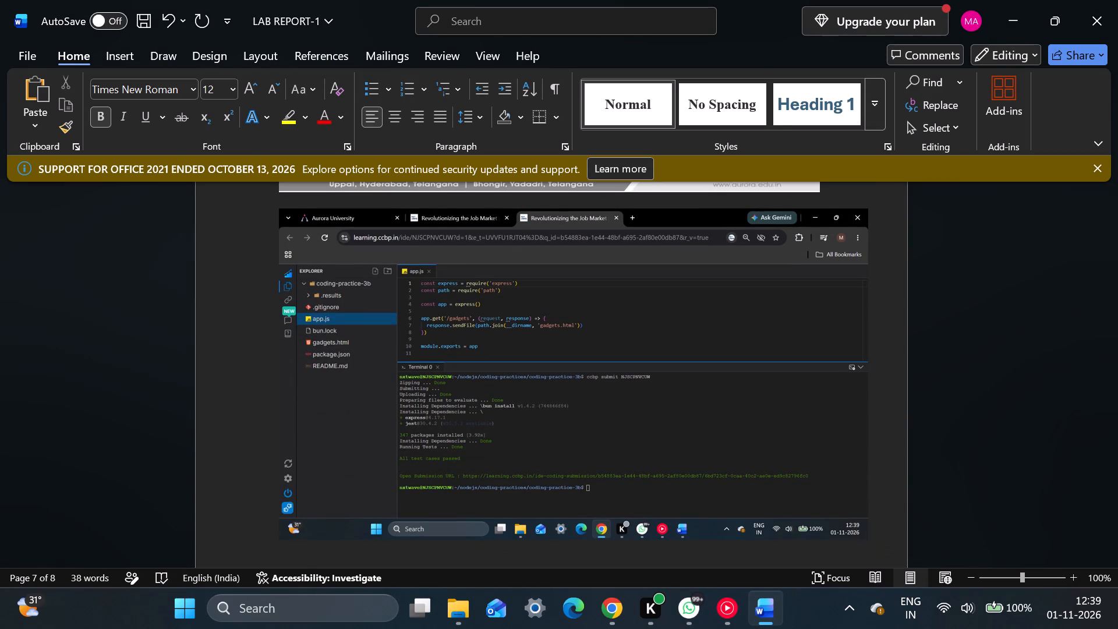
pyautogui.press('Return')
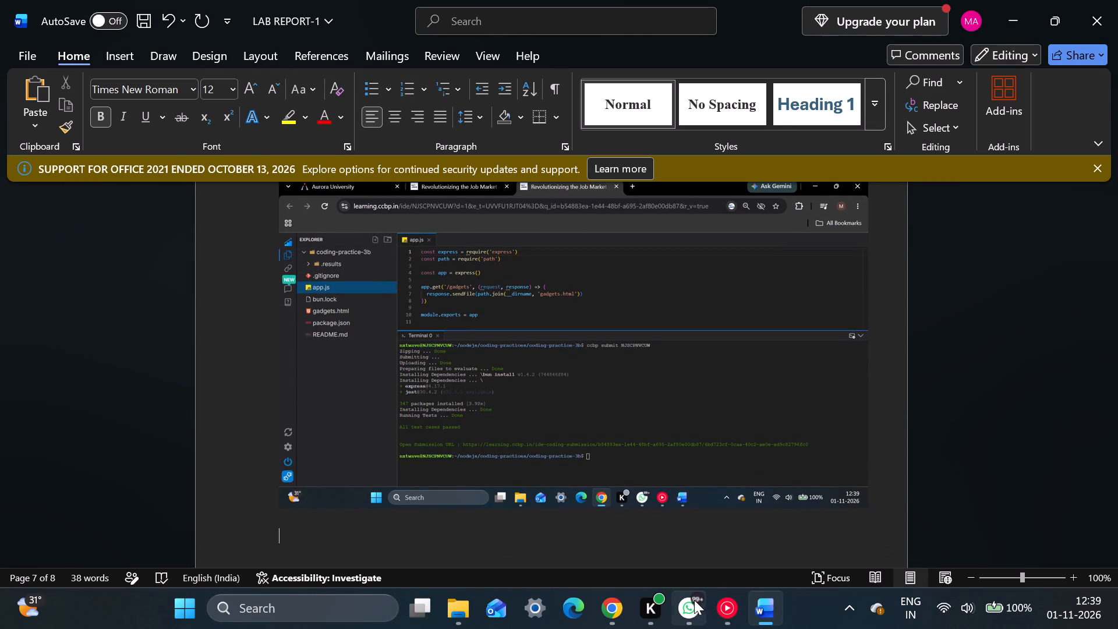
# Capture the Gadgets Page question's Submissions view in Chrome and paste it below the IDE screenshot in LAB REPORT-1, followed by a new line.
pyautogui.click(626, 610)
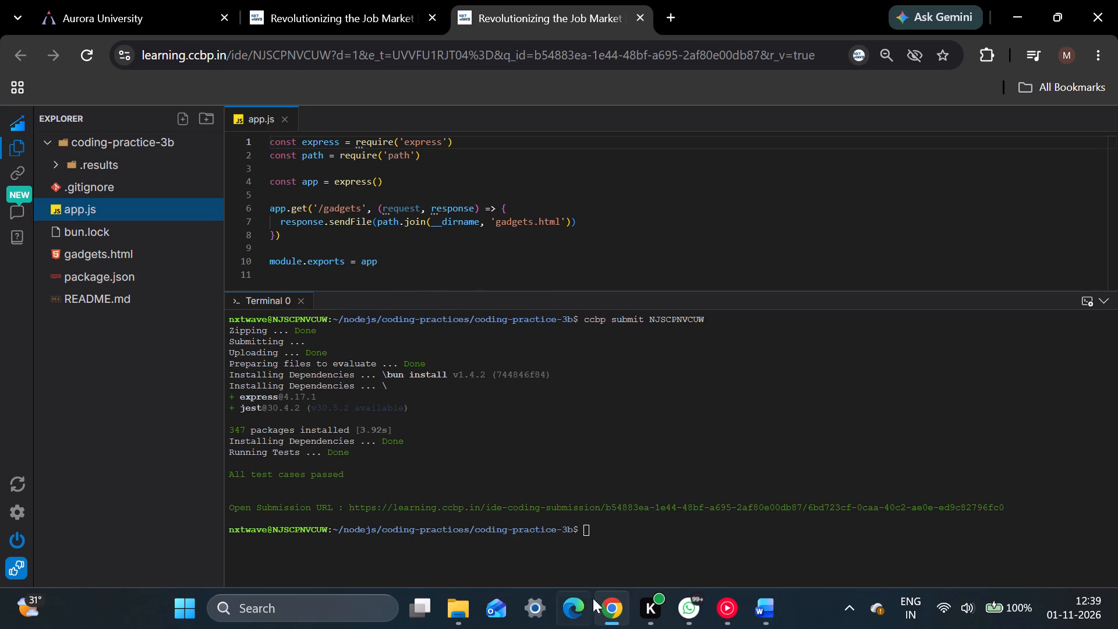
pyautogui.click(606, 613)
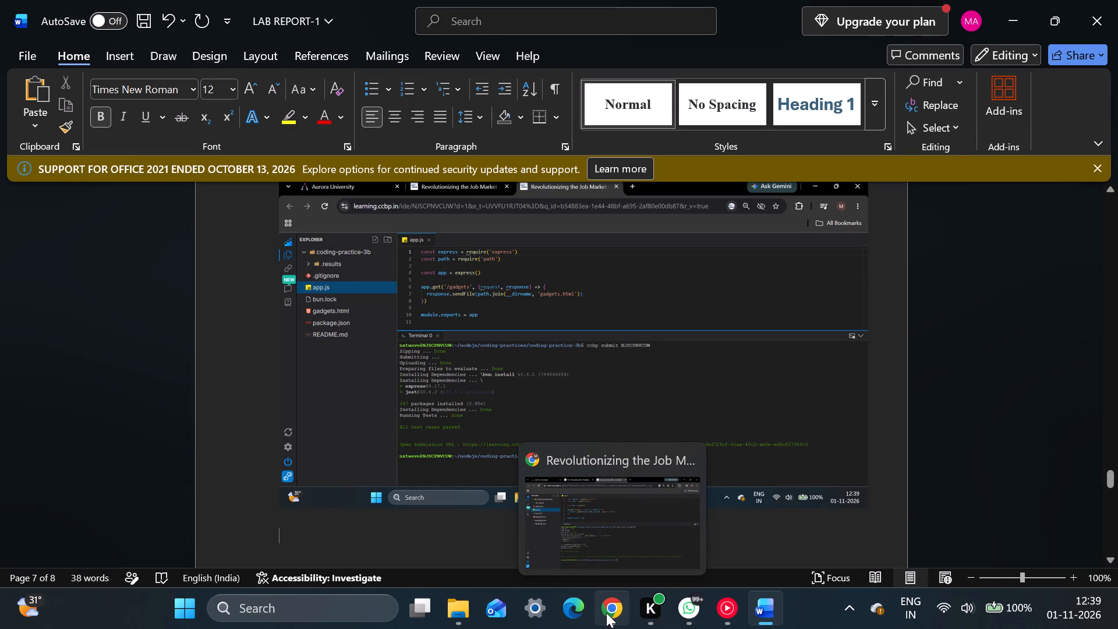
pyautogui.click(606, 613)
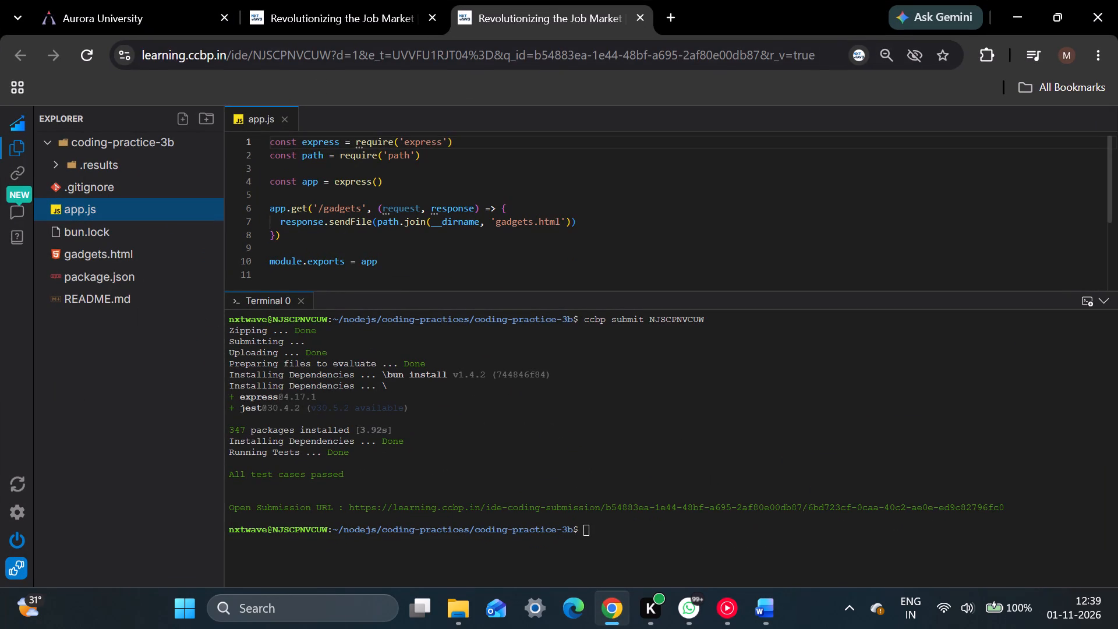
pyautogui.click(347, 18)
pyautogui.click(182, 213)
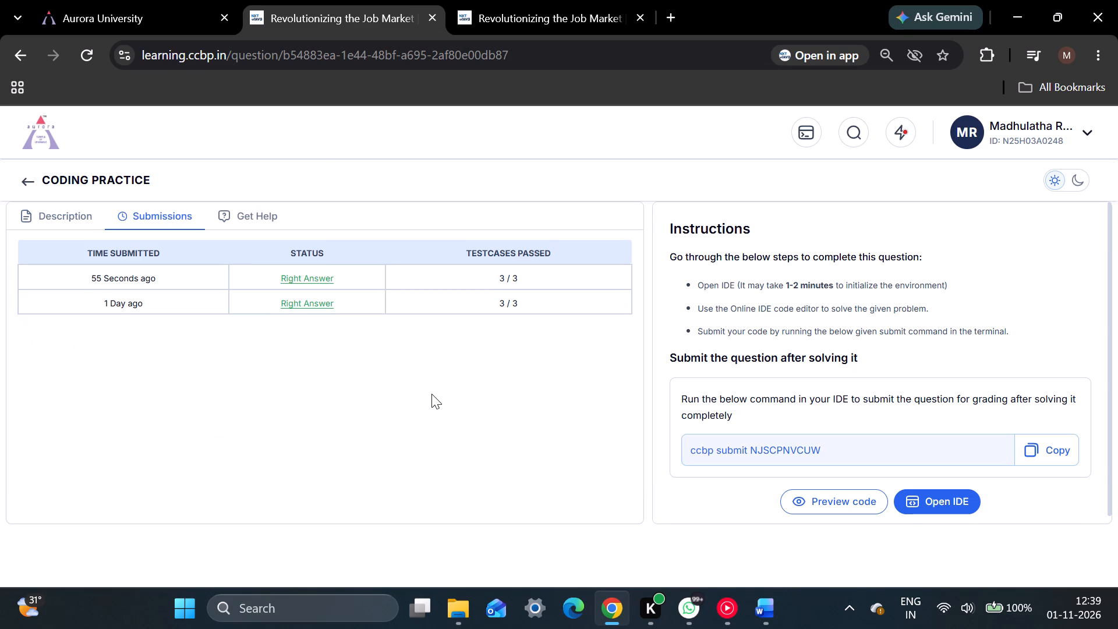
pyautogui.press('super+Print')
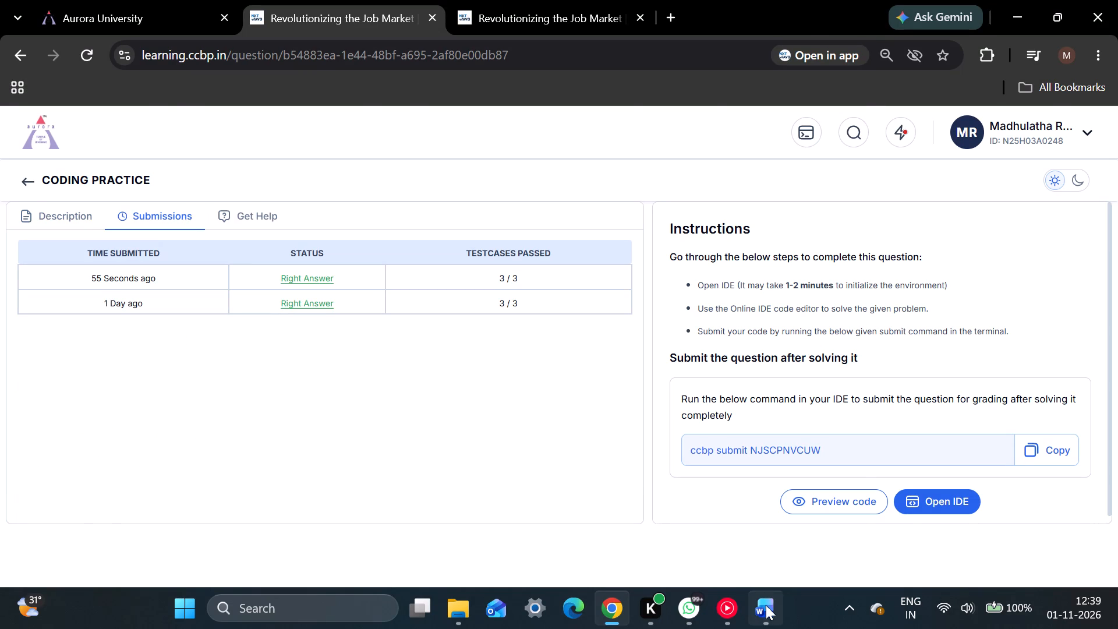
pyautogui.click(766, 605)
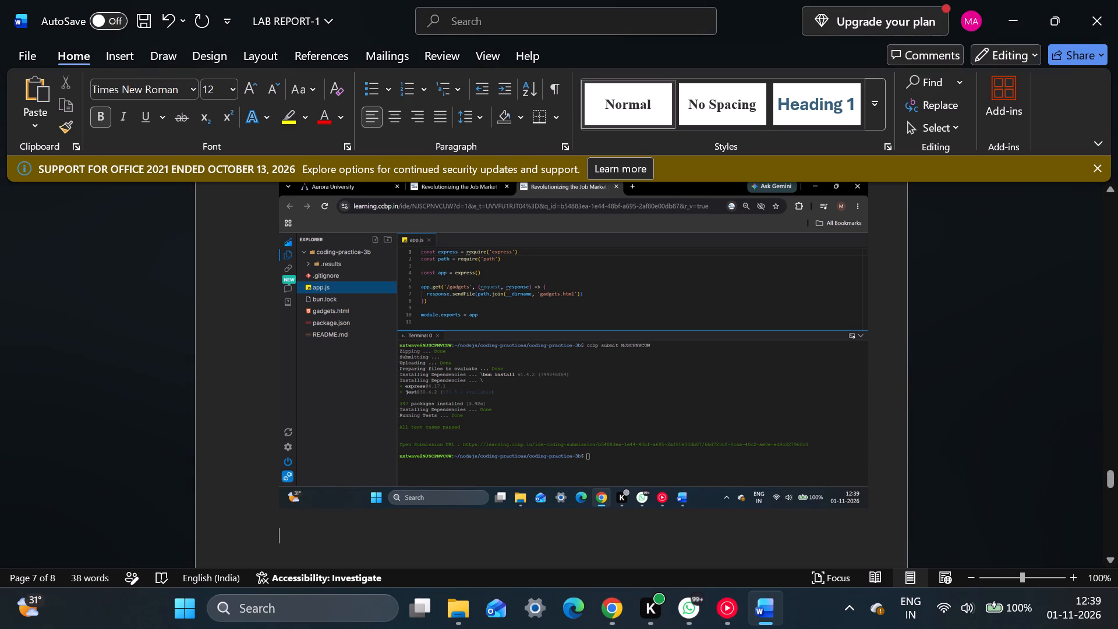
pyautogui.hotkey('ctrl', 'v')
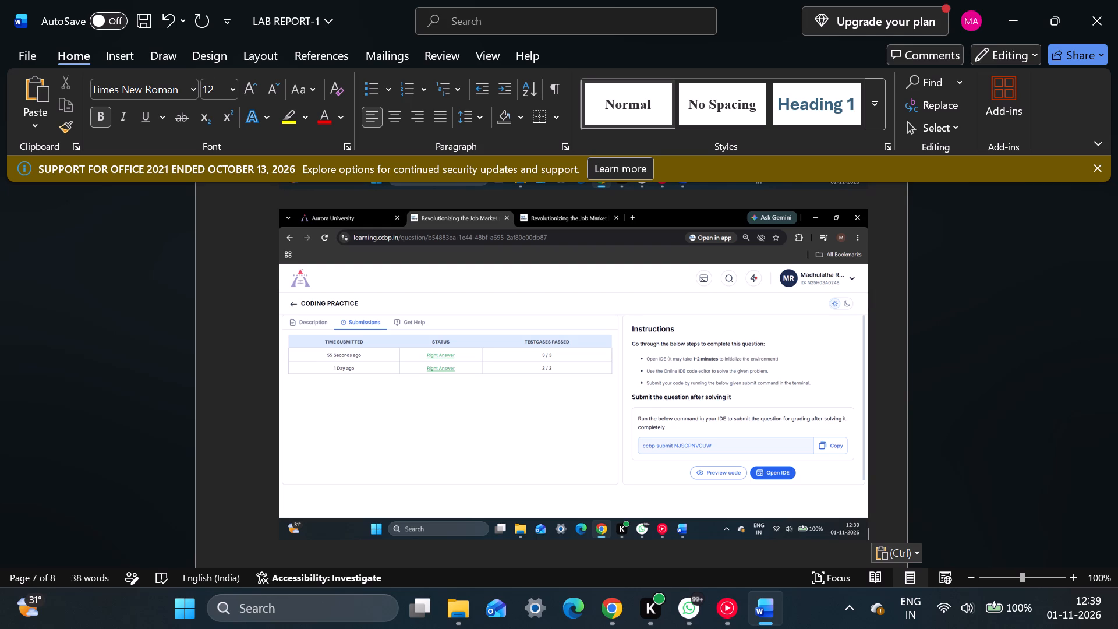
pyautogui.press('Return')
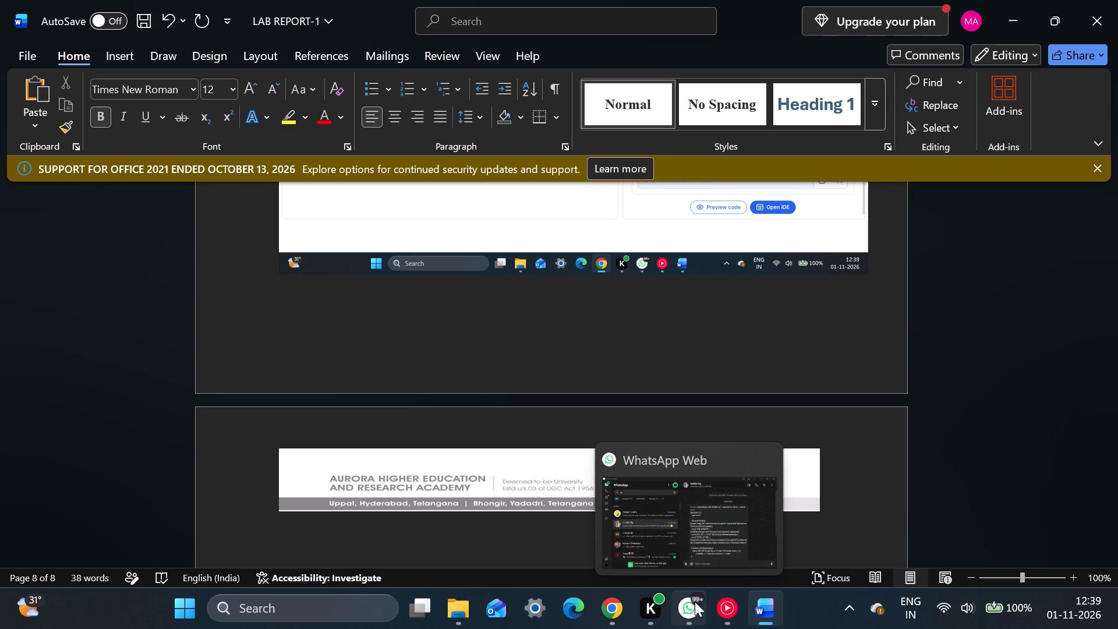
# Switch to YouTube Music and toggle playback of the current song.
pyautogui.click(731, 608)
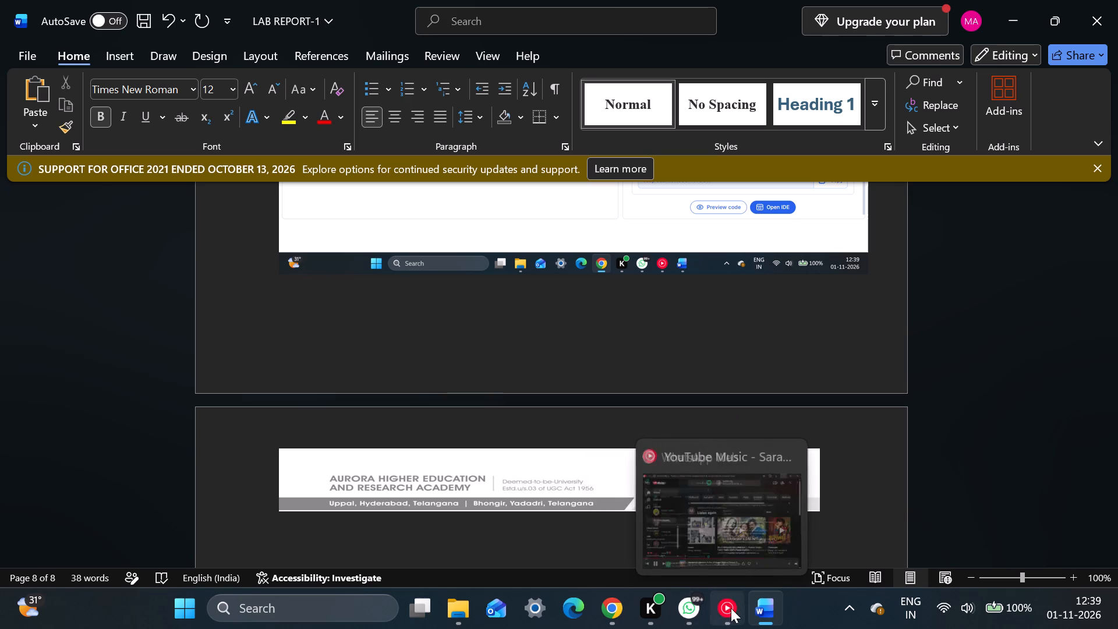
pyautogui.click(108, 539)
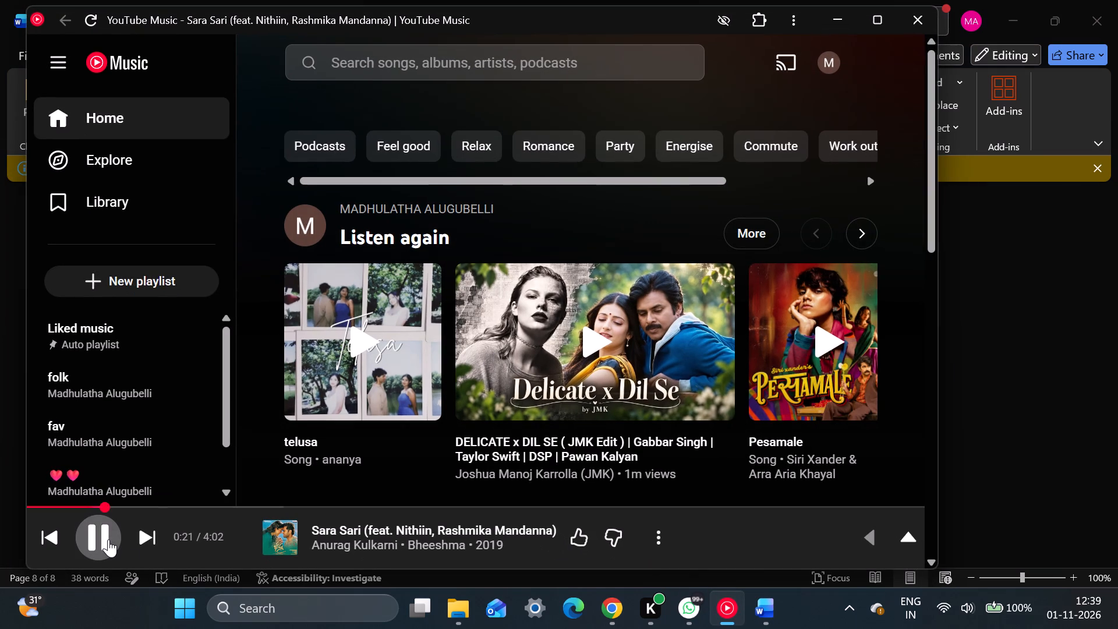
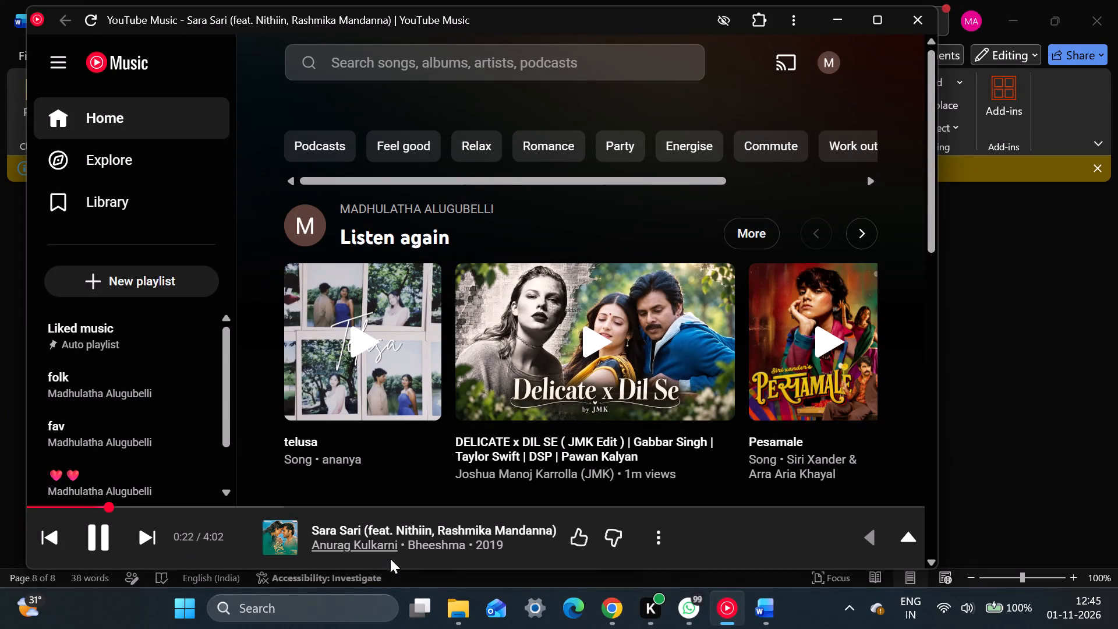
# Skip ahead two songs in YouTube Music and minimize its window to return to Word.
pyautogui.click(140, 552)
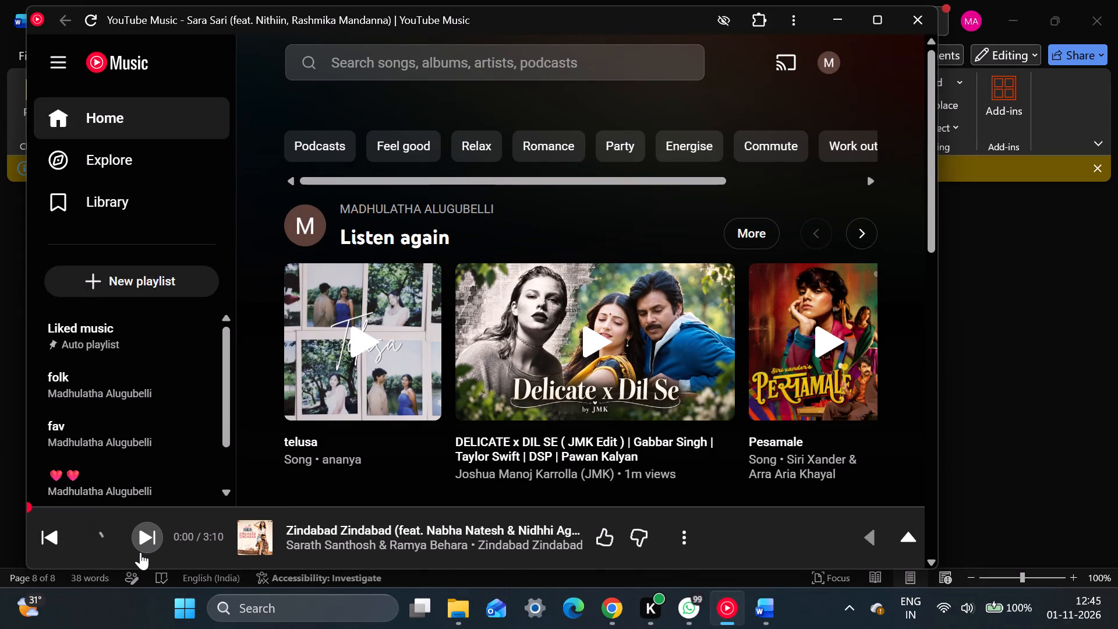
pyautogui.click(140, 552)
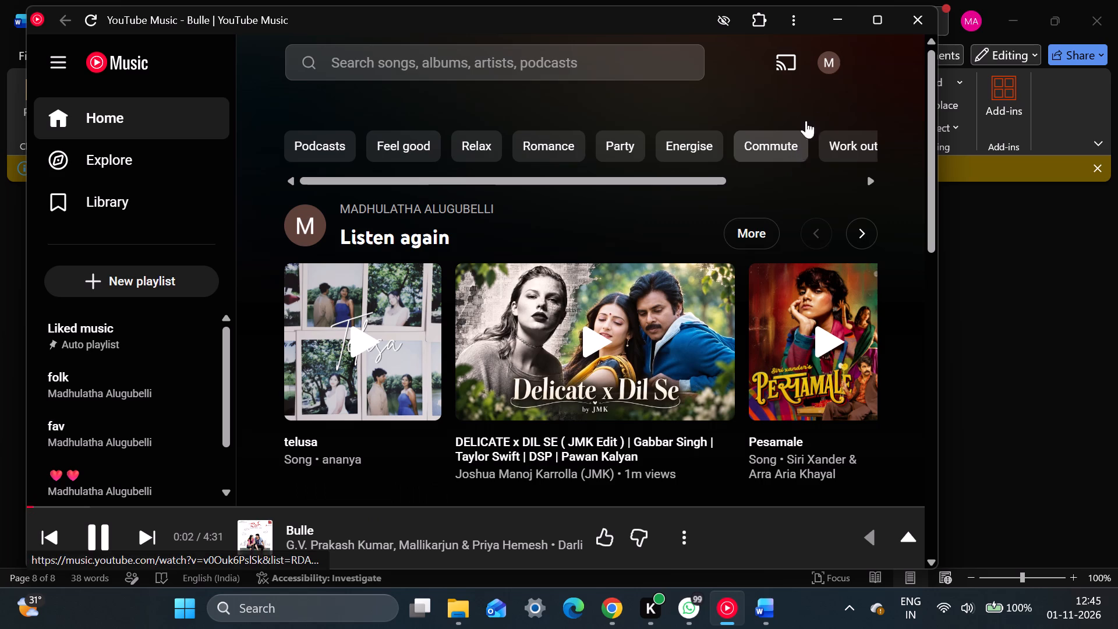
pyautogui.click(839, 12)
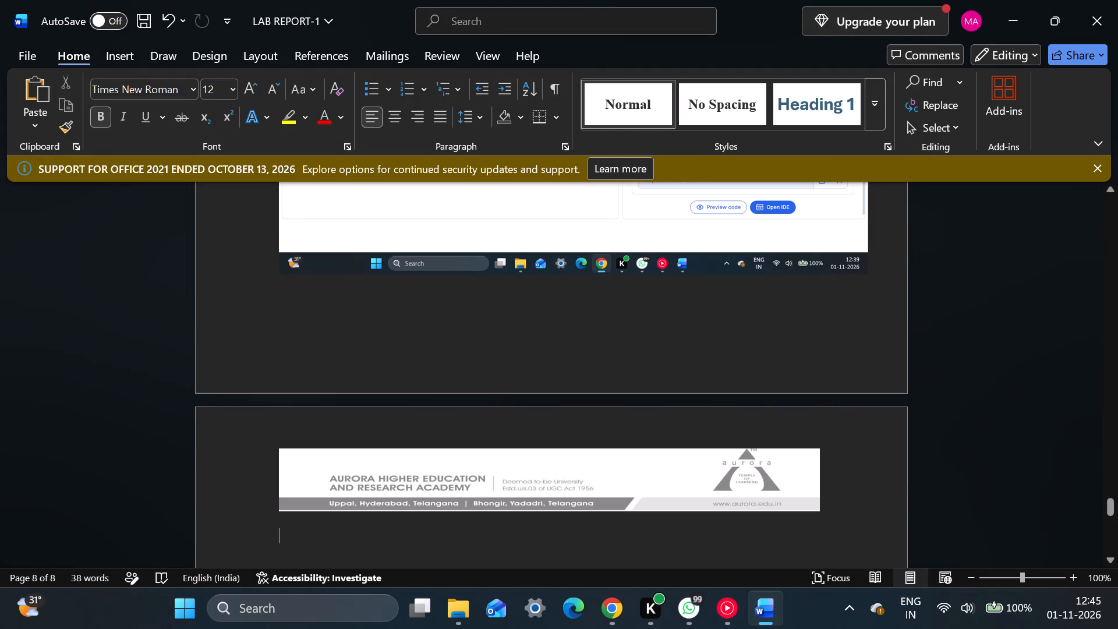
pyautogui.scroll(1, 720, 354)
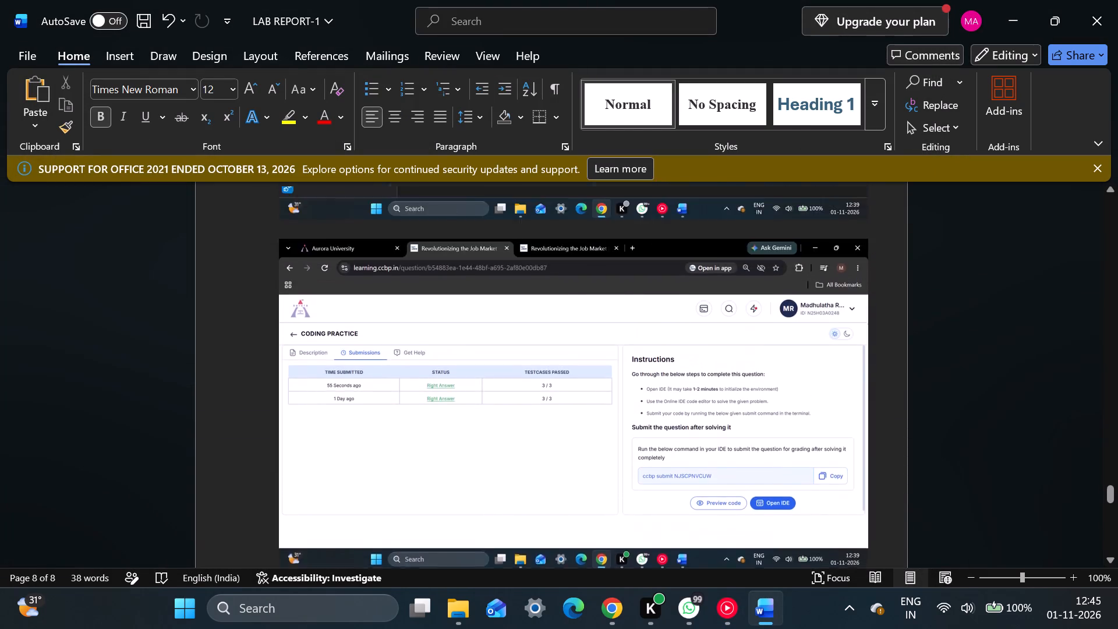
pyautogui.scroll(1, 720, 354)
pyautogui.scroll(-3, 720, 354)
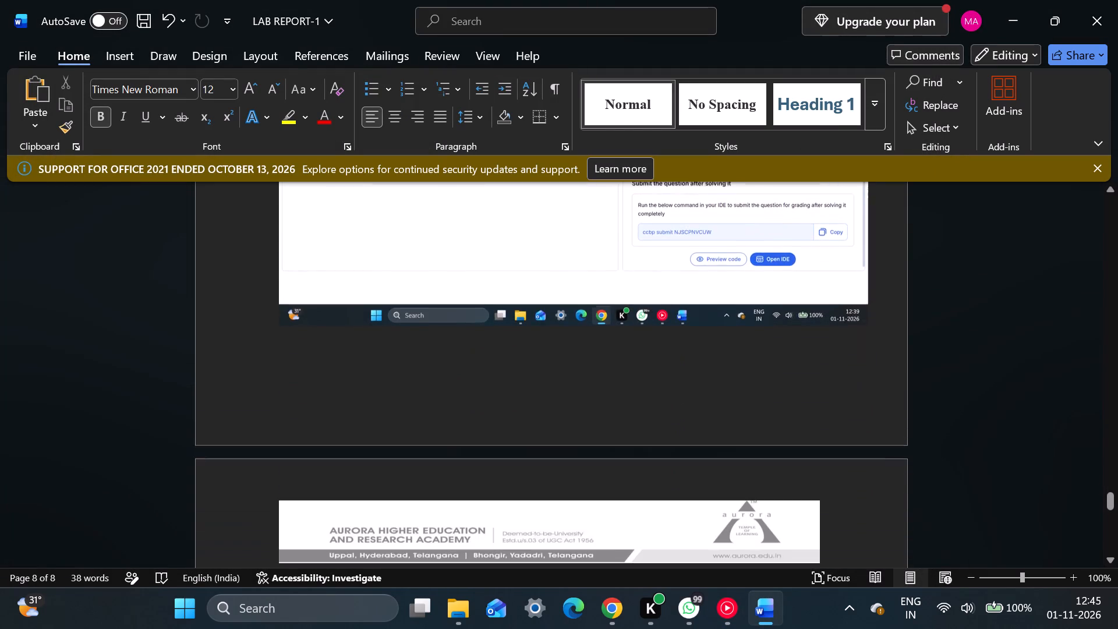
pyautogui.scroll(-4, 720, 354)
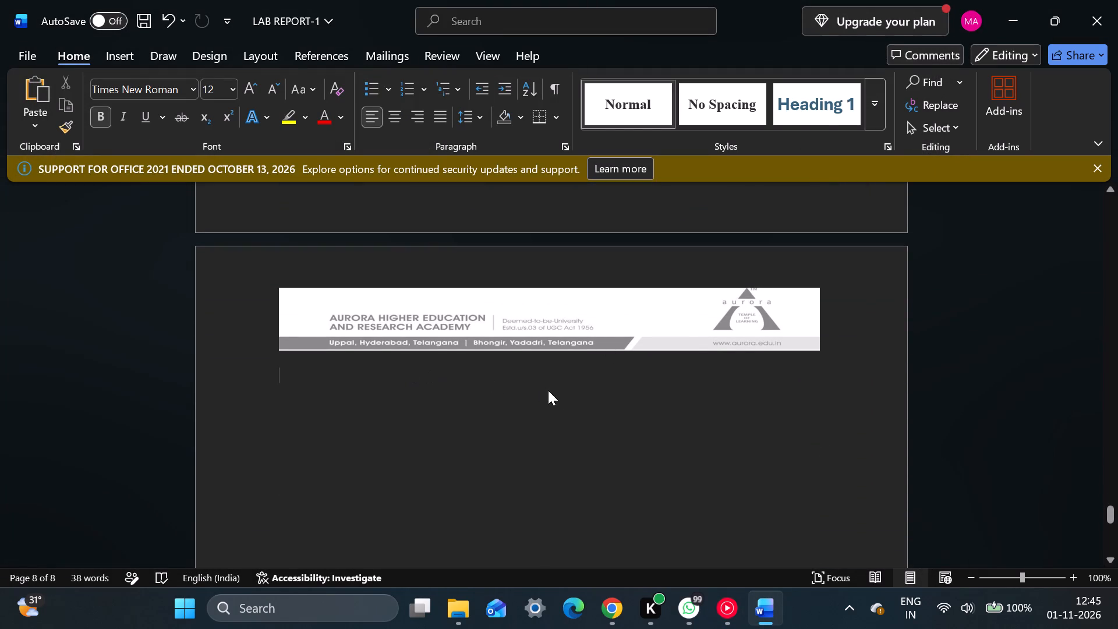
# Switch to Chrome, close the old IDE tab and open the Get a String question from the Coding Practice list.
pyautogui.click(615, 606)
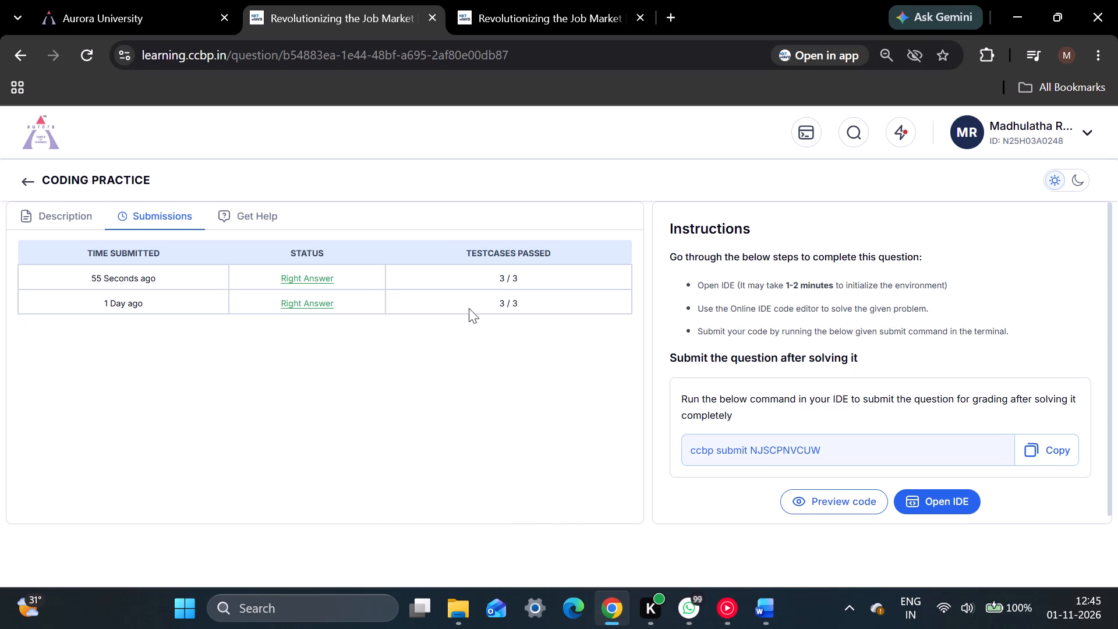
pyautogui.click(644, 13)
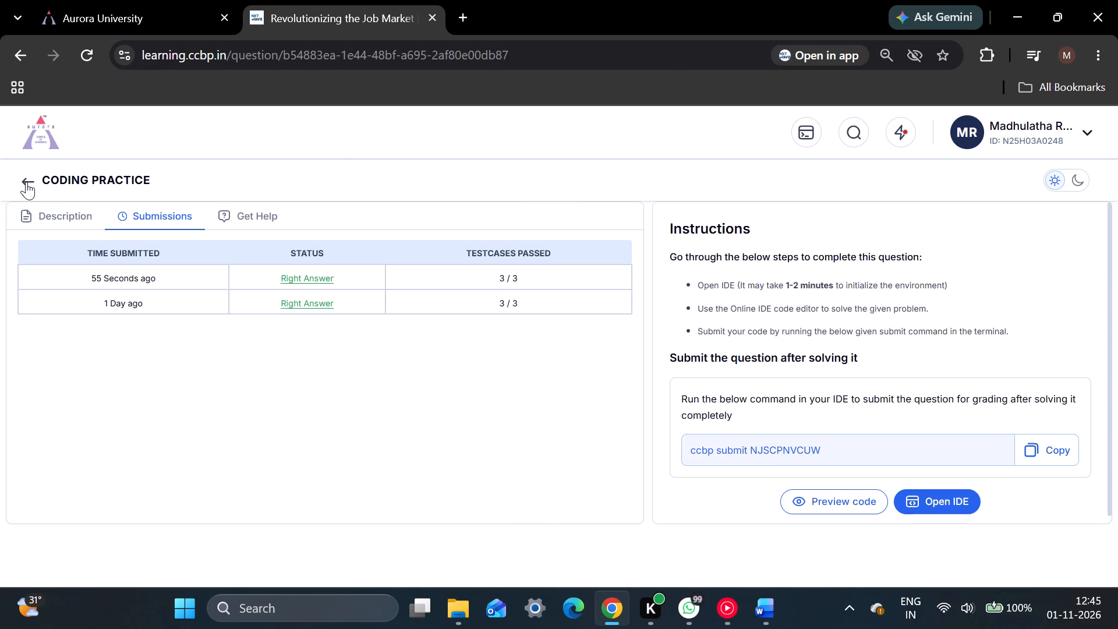
pyautogui.click(40, 205)
pyautogui.click(33, 182)
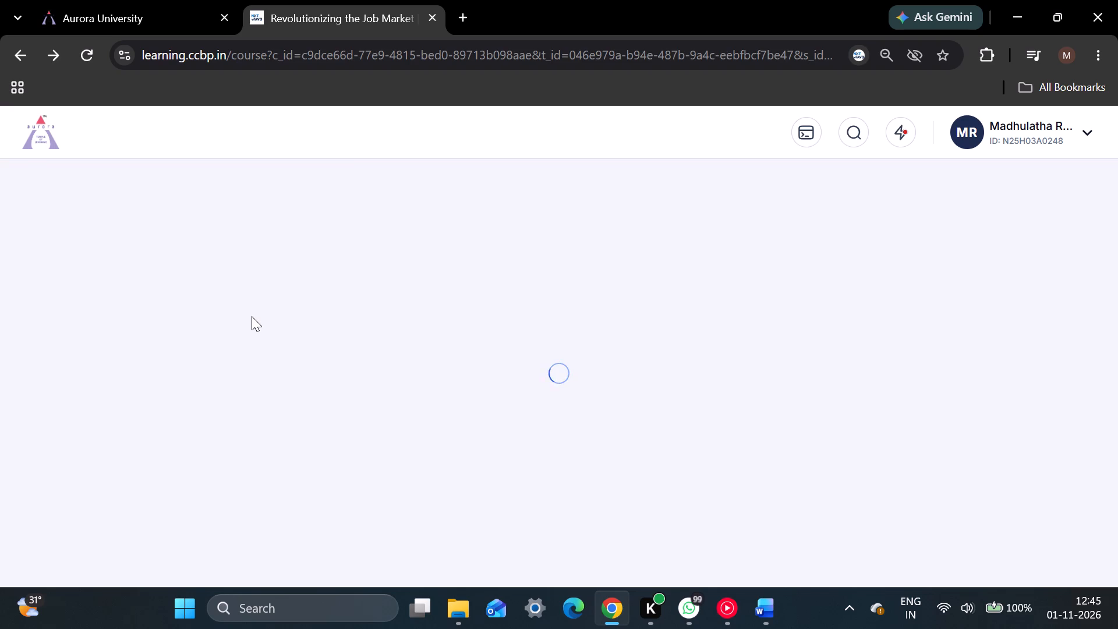
pyautogui.scroll(-2, 319, 360)
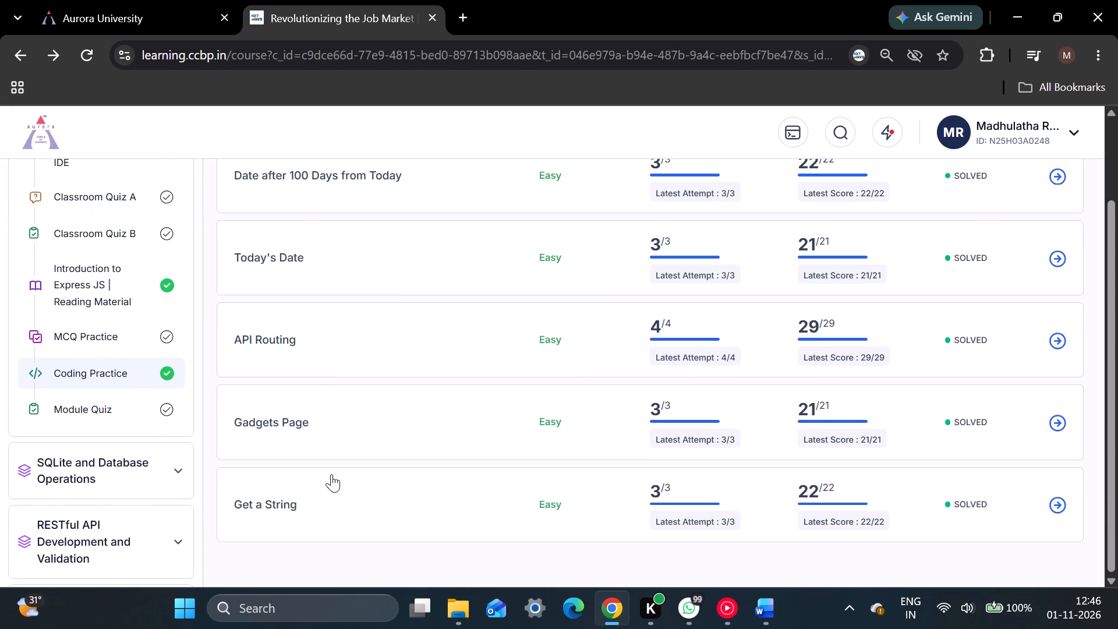
pyautogui.click(331, 474)
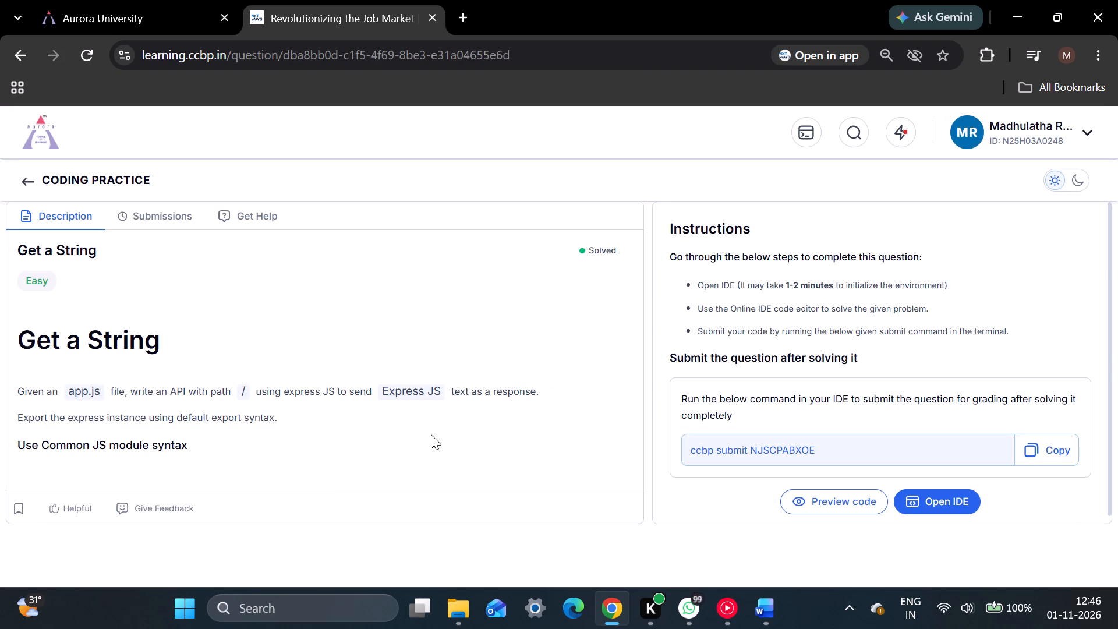
# Capture the Get a String description and paste it on the new page of LAB REPORT-1 in Word, with a new line below.
pyautogui.scroll(-1, 512, 401)
pyautogui.press('super+Print')
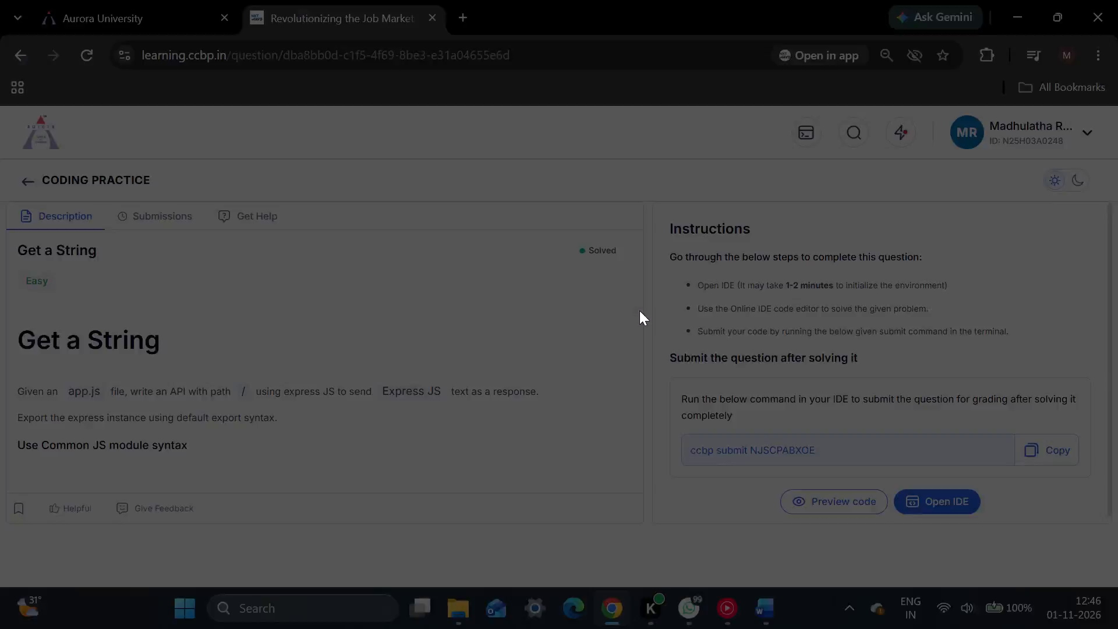
pyautogui.click(753, 594)
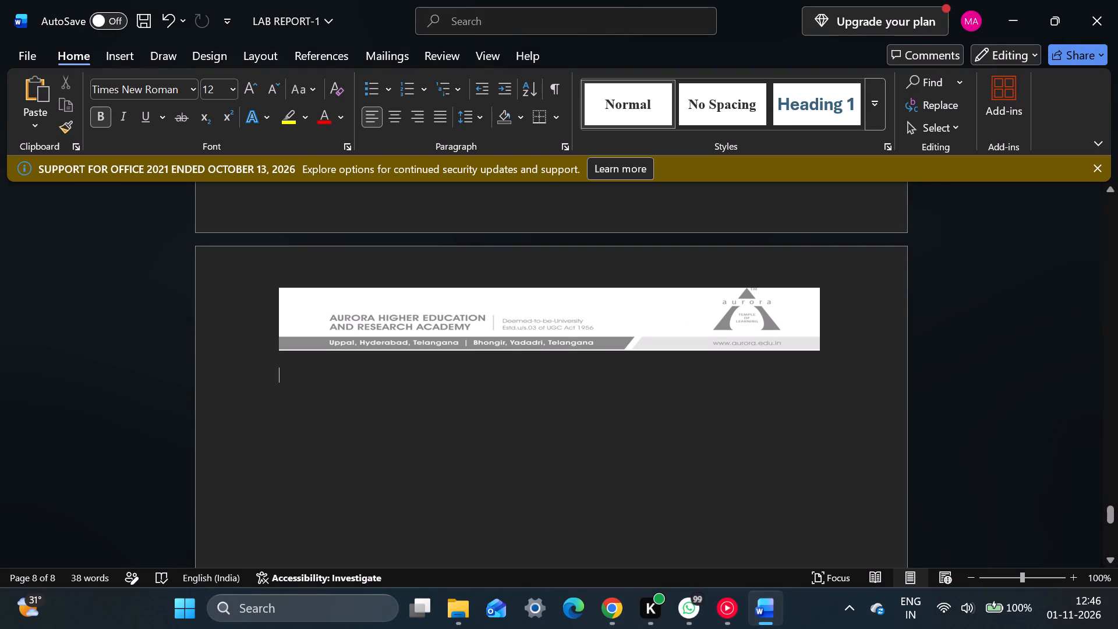
pyautogui.hotkey('ctrl', 'v')
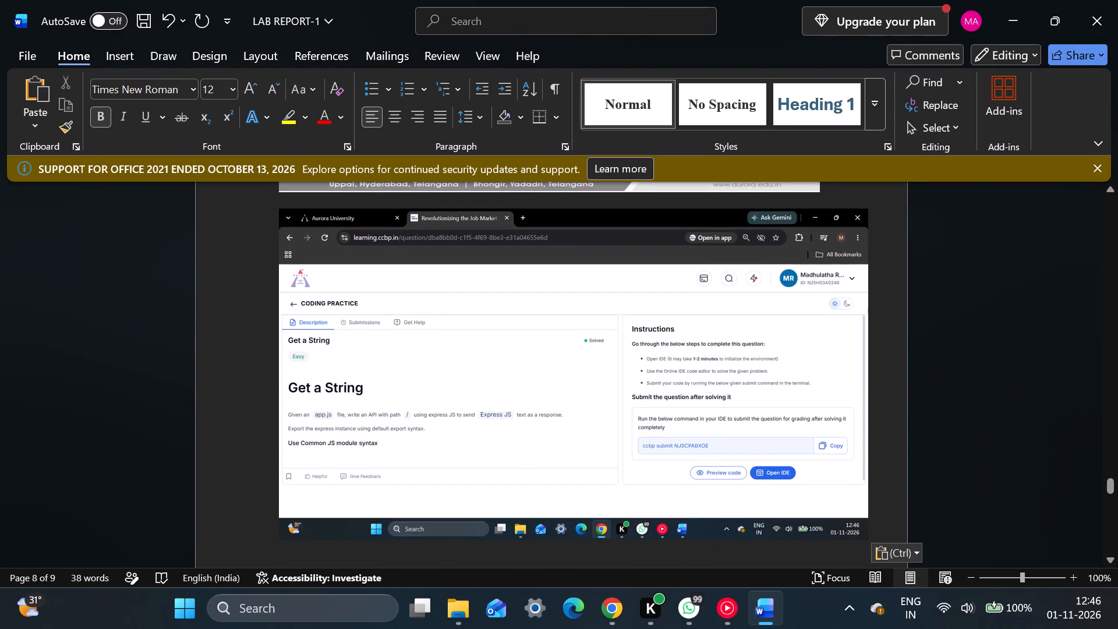
pyautogui.press('Return')
pyautogui.press('Return')
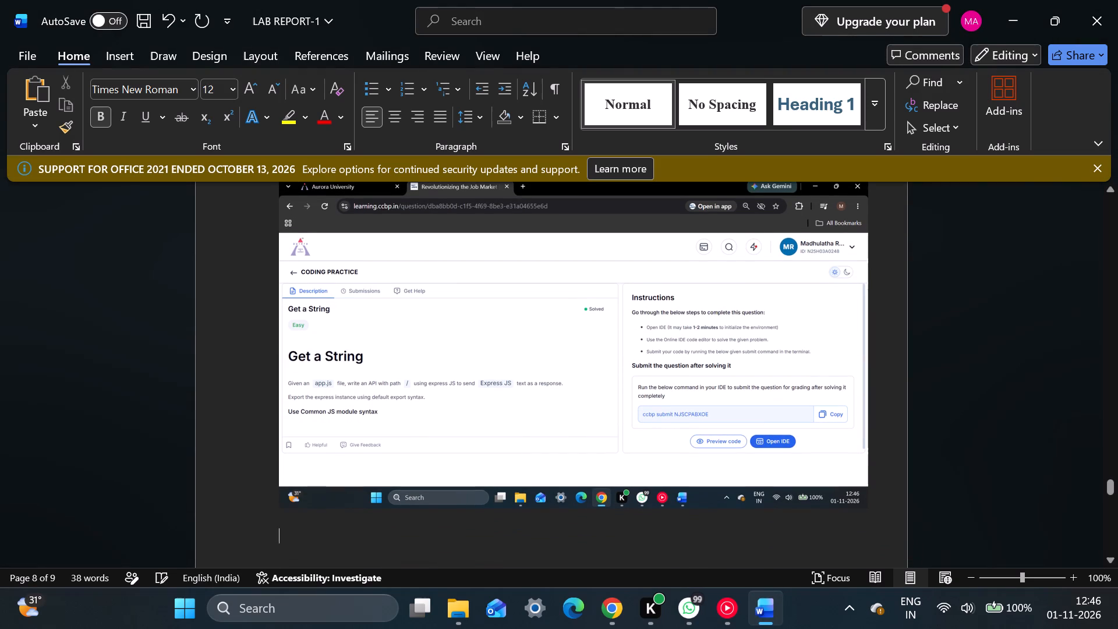
# Back in Chrome, copy the Get a String submit command and open the question's IDE, closing the session active in another window.
pyautogui.click(621, 606)
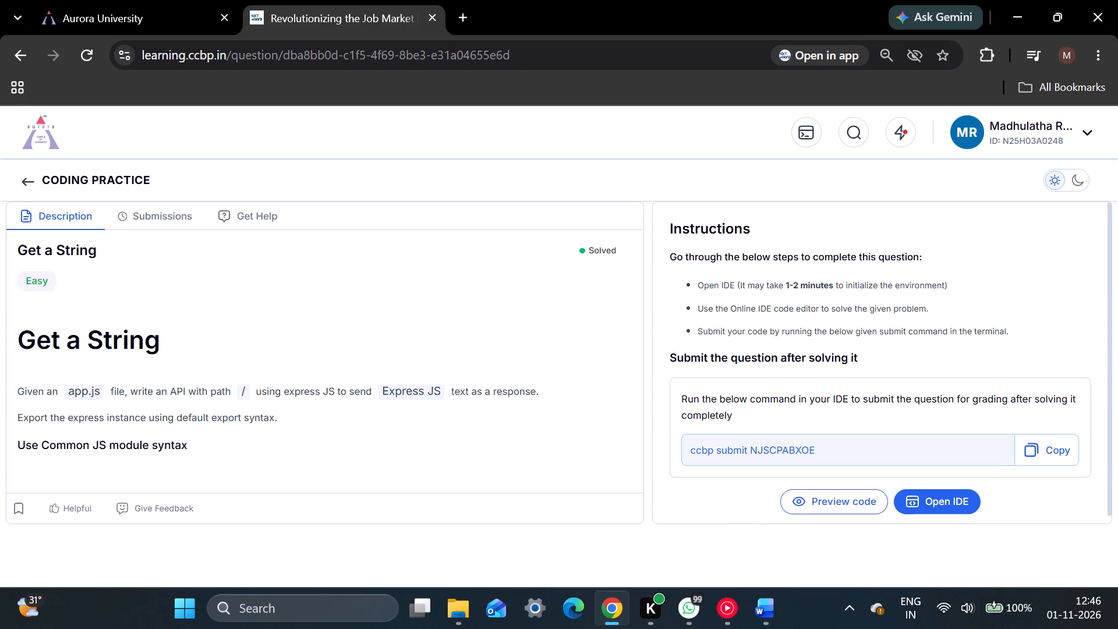
pyautogui.click(1052, 449)
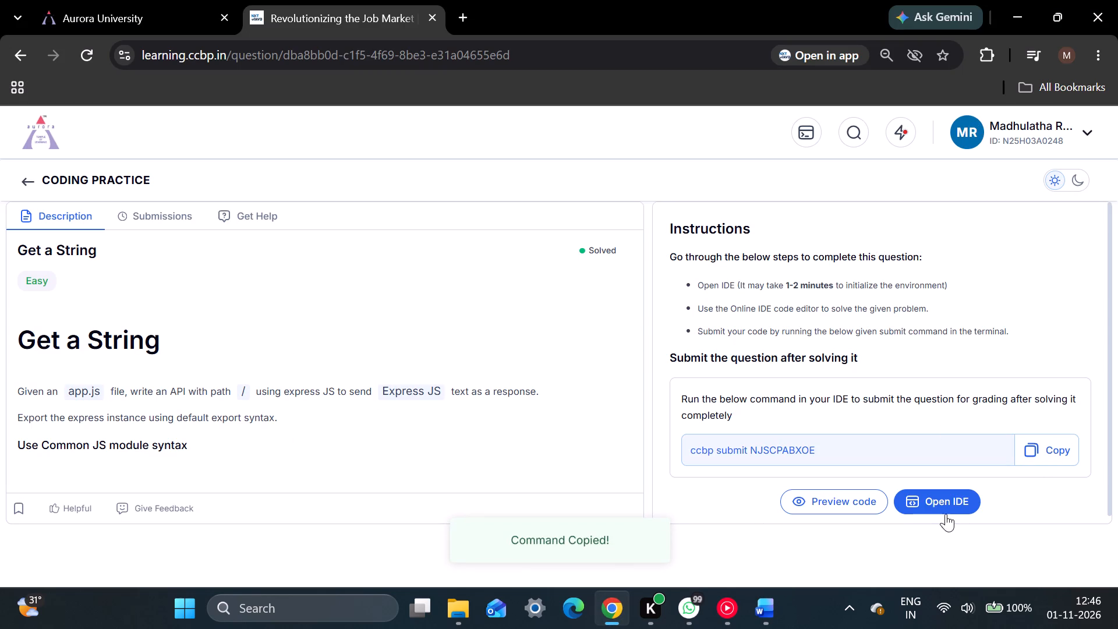
pyautogui.click(946, 500)
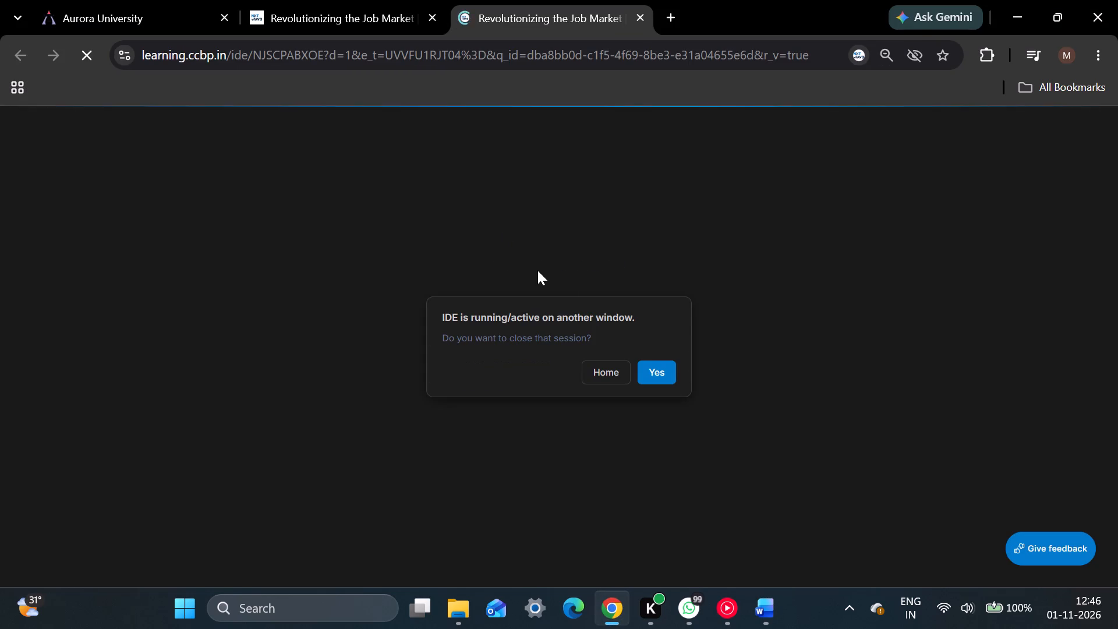
pyautogui.click(659, 362)
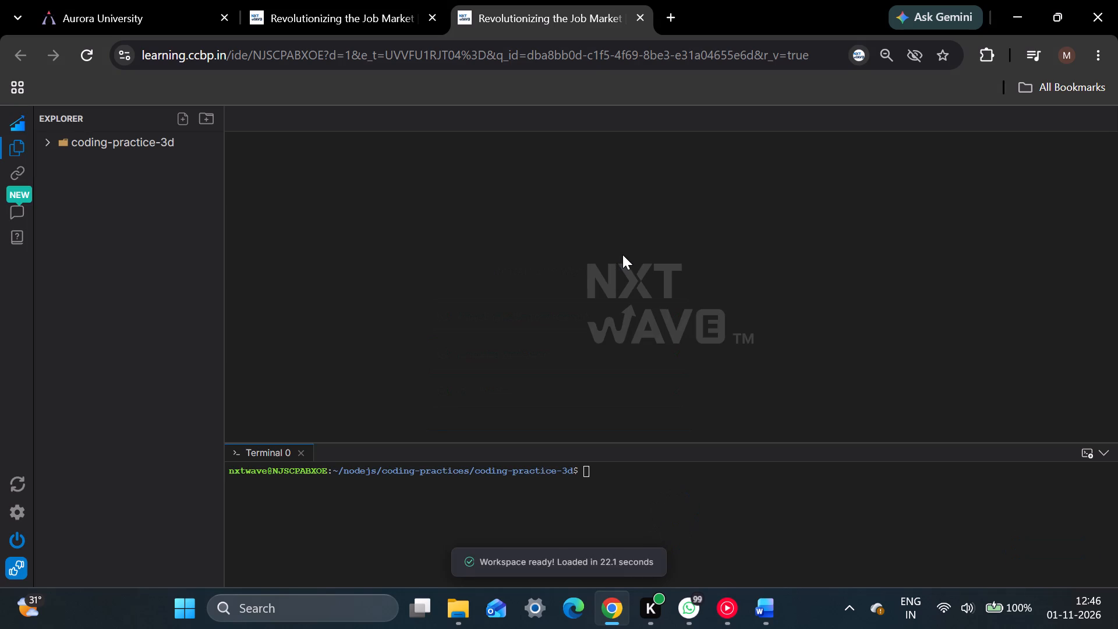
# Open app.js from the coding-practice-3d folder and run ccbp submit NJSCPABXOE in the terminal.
pyautogui.click(113, 143)
pyautogui.click(128, 188)
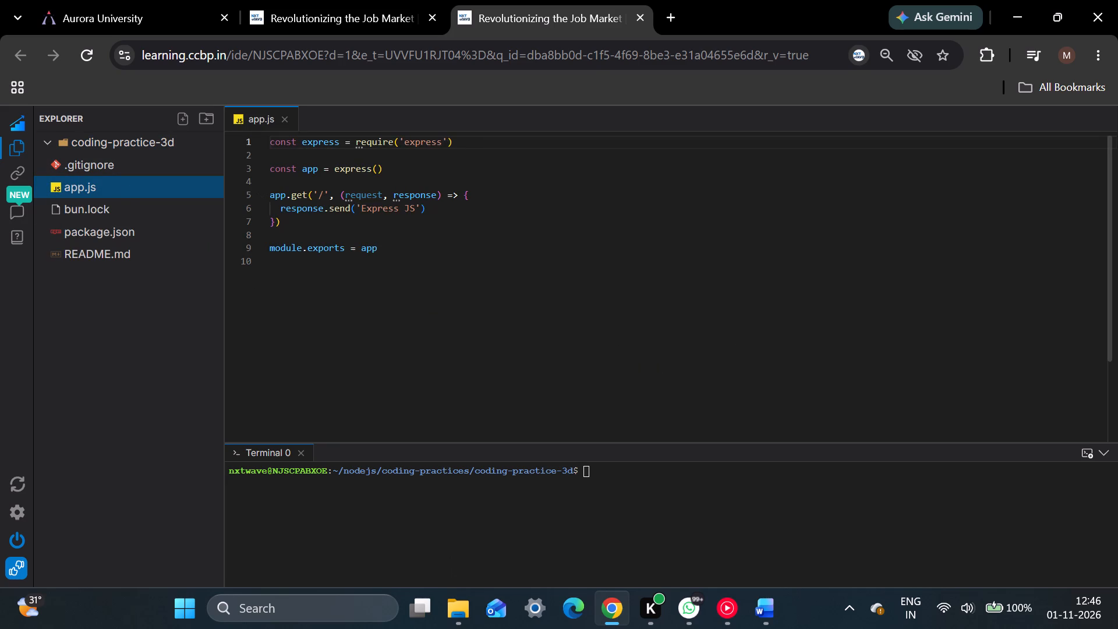
pyautogui.click(614, 473)
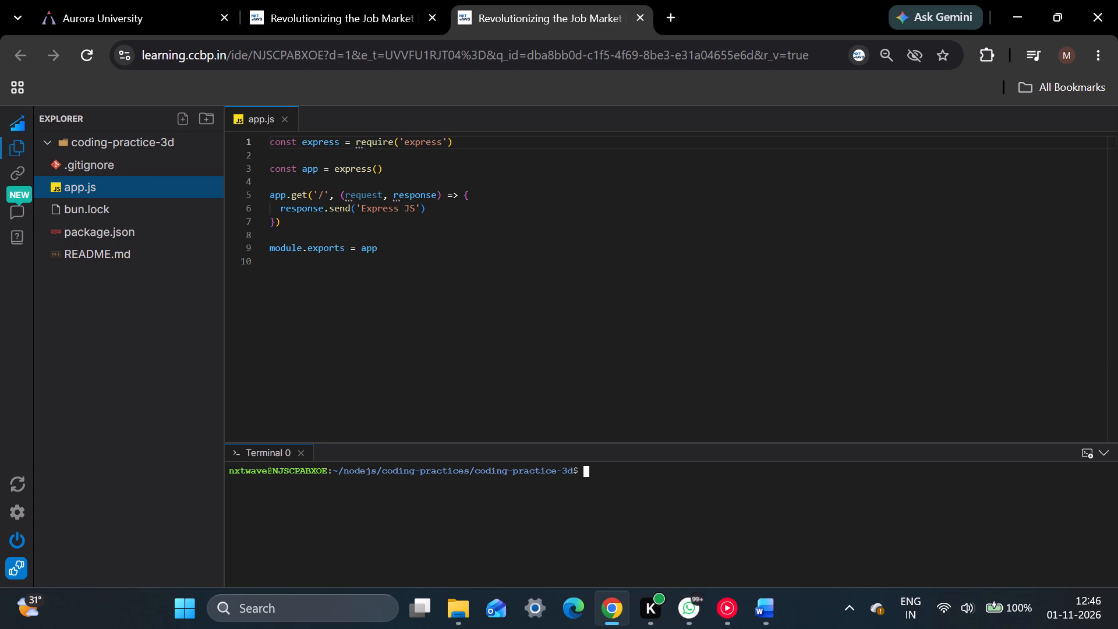
pyautogui.hotkey('ctrl', 'shift', 'v')
pyautogui.press('Return')
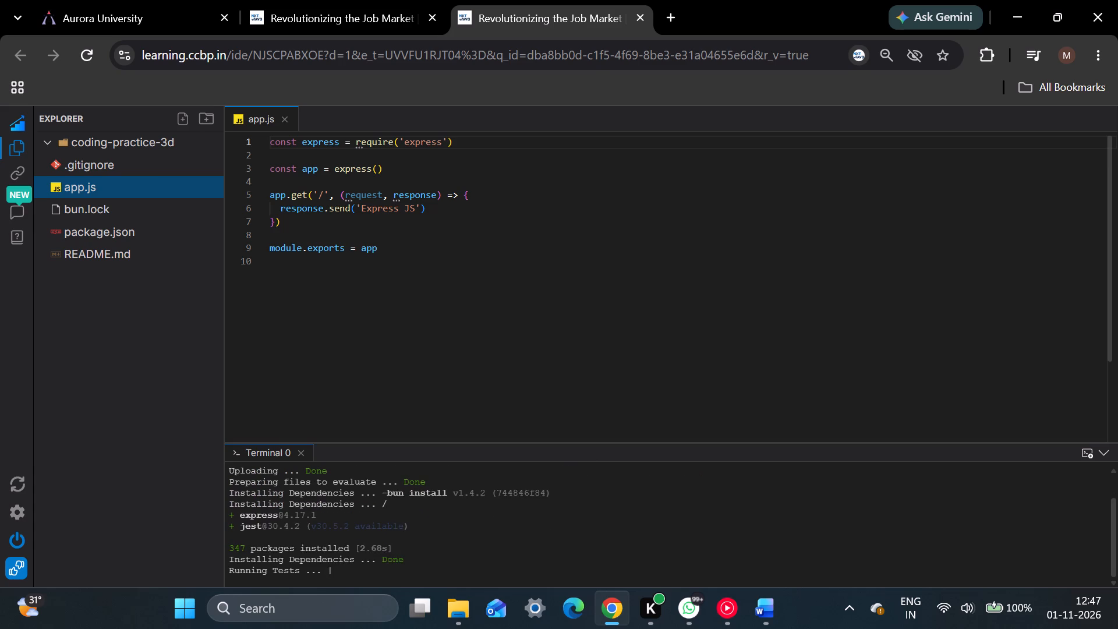
# Enlarge the IDE terminal, capture the code with the submission output and paste it into LAB REPORT-1 in Word, followed by a new line.
pyautogui.moveTo(594, 443); pyautogui.dragTo(592, 206)
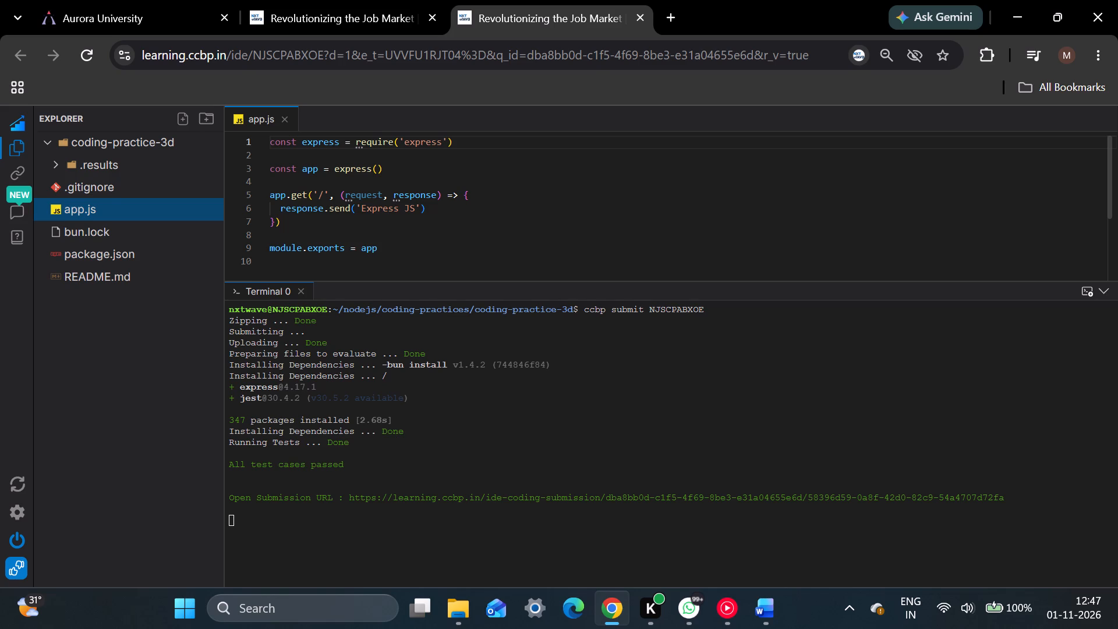
pyautogui.press('super+Print')
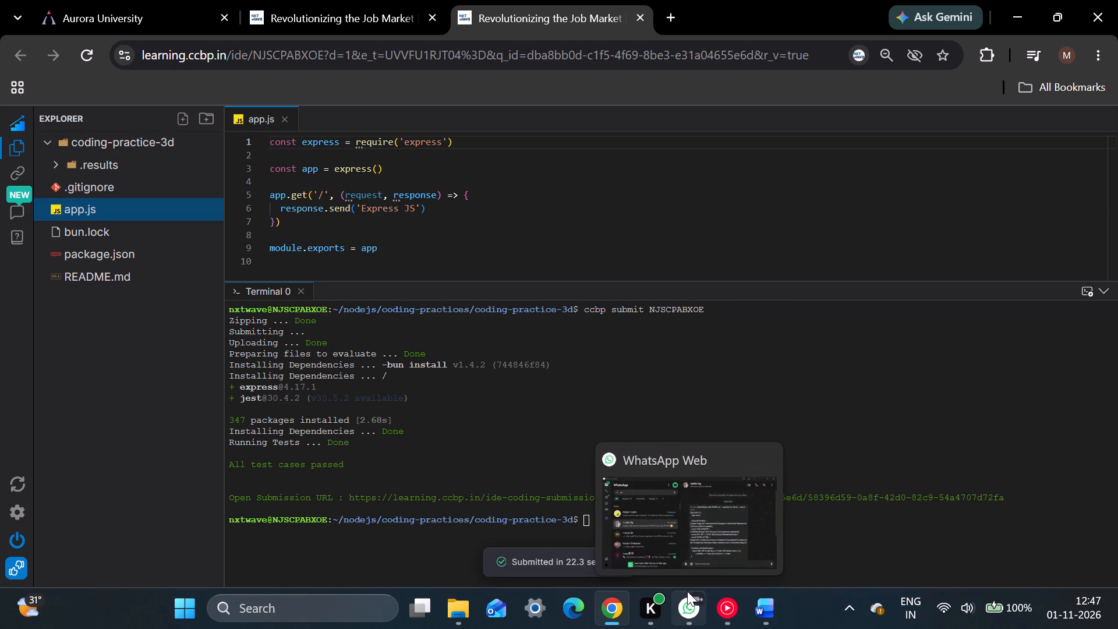
pyautogui.click(766, 602)
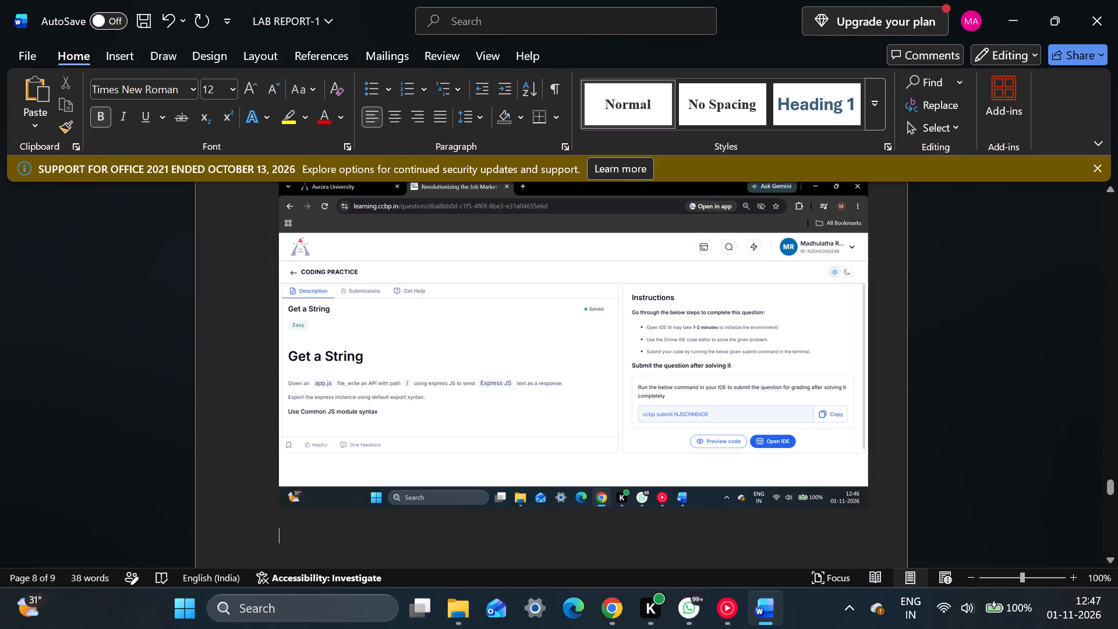
pyautogui.hotkey('ctrl', 'v')
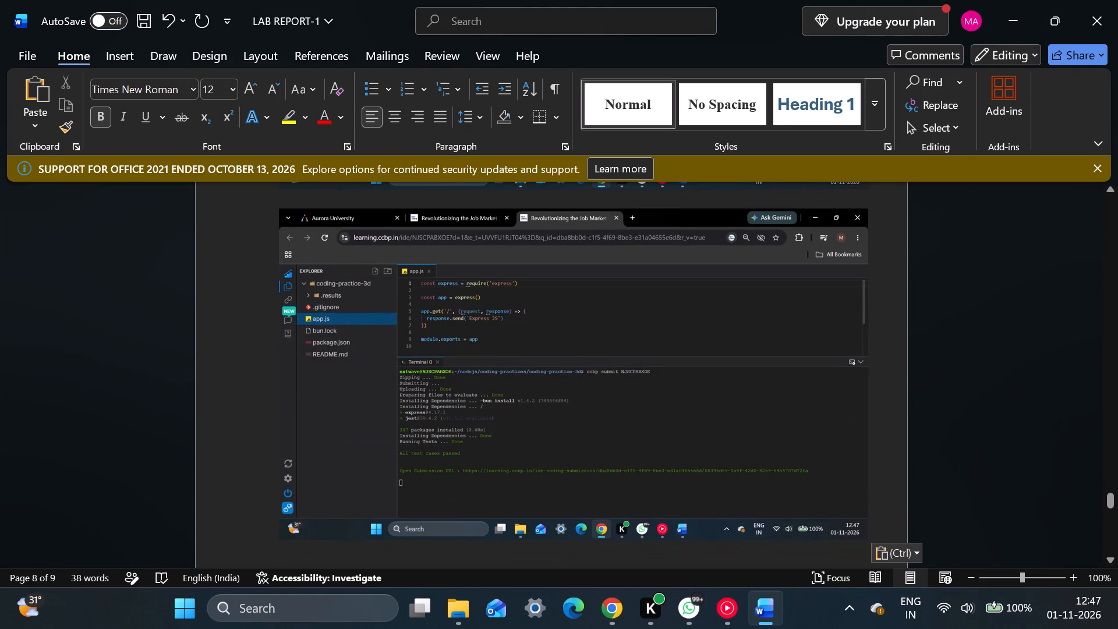
pyautogui.press('Return')
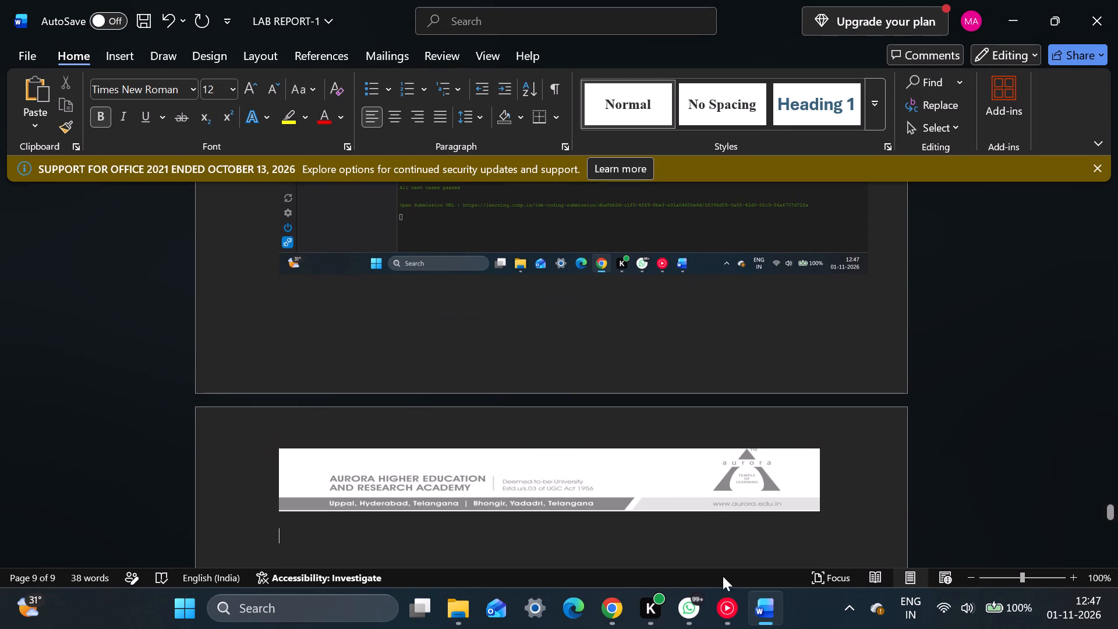
# Close the IDE tab in Chrome, capture the Get a String Submissions view and paste it below the IDE screenshot in LAB REPORT-1.
pyautogui.click(617, 602)
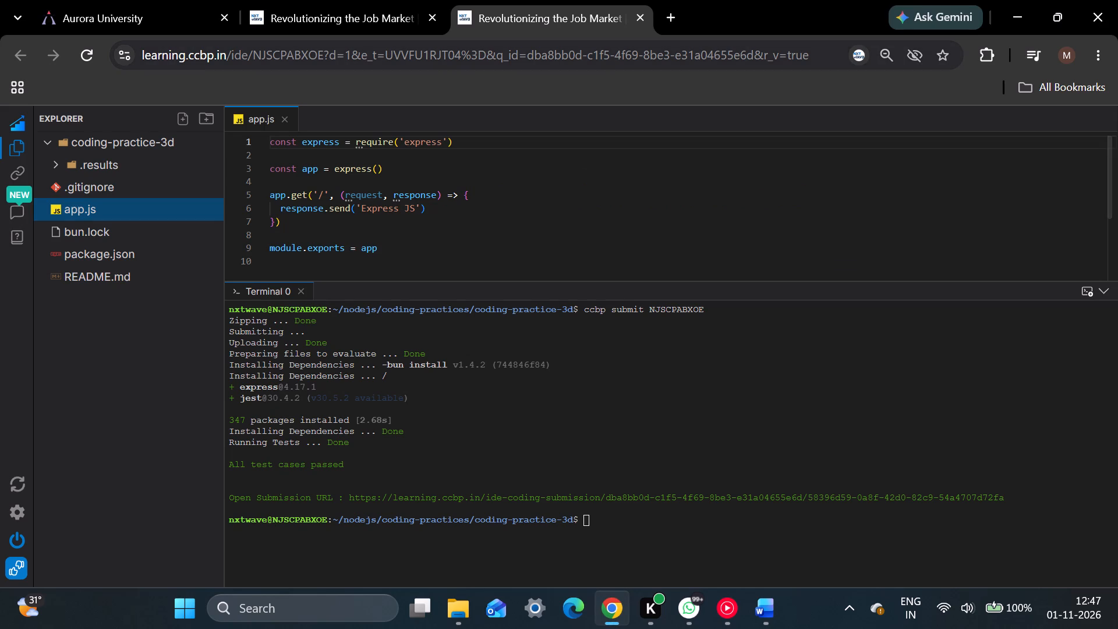
pyautogui.click(643, 18)
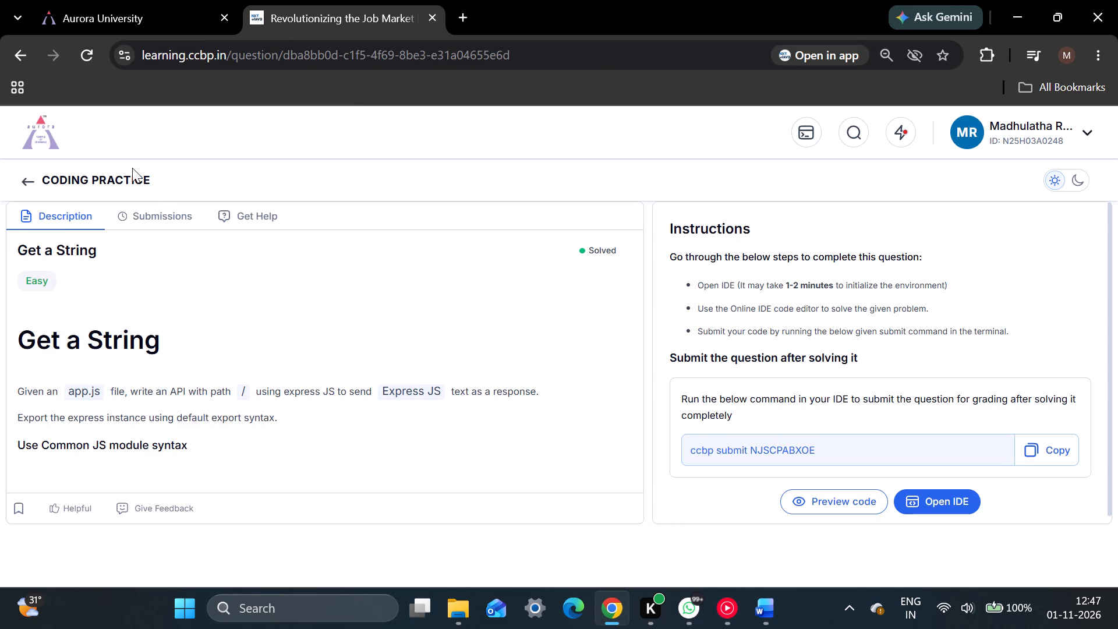
pyautogui.click(161, 215)
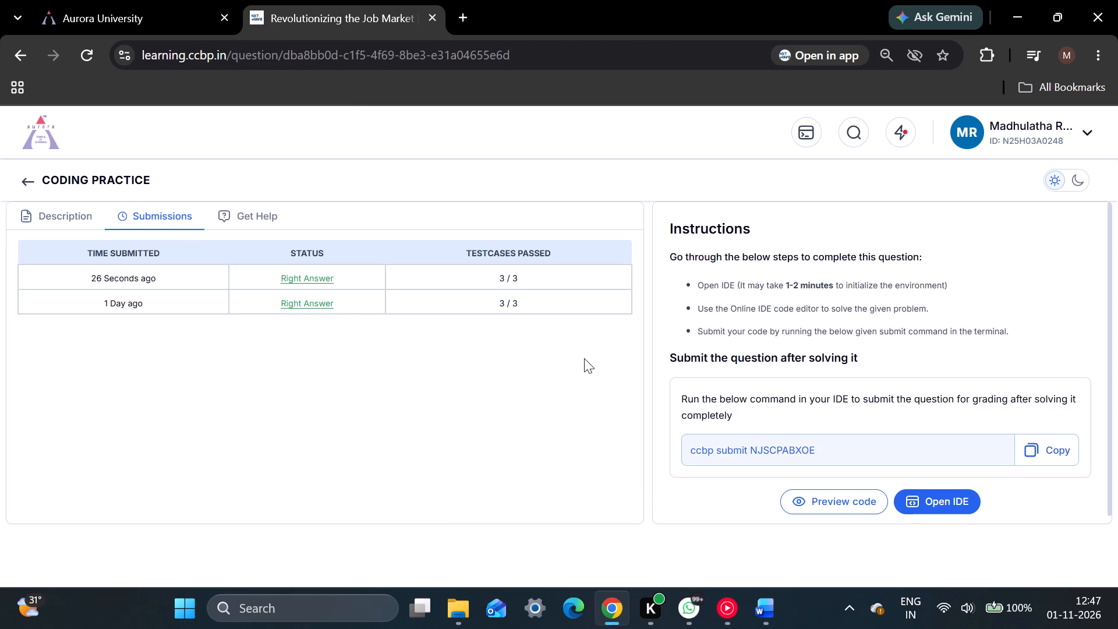
pyautogui.press('super+Print')
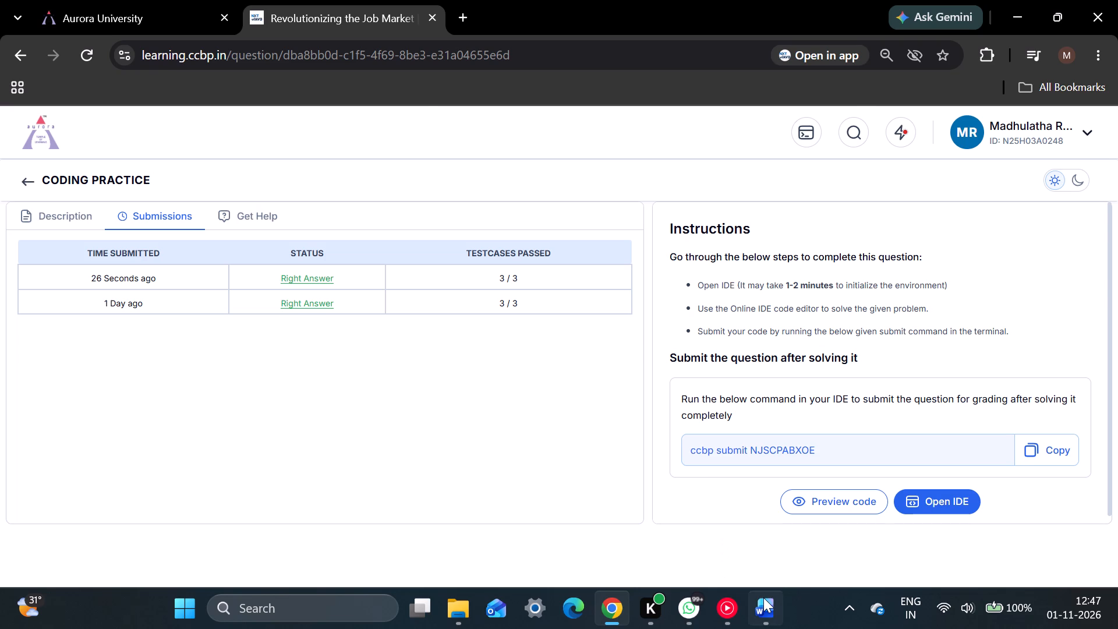
pyautogui.click(765, 598)
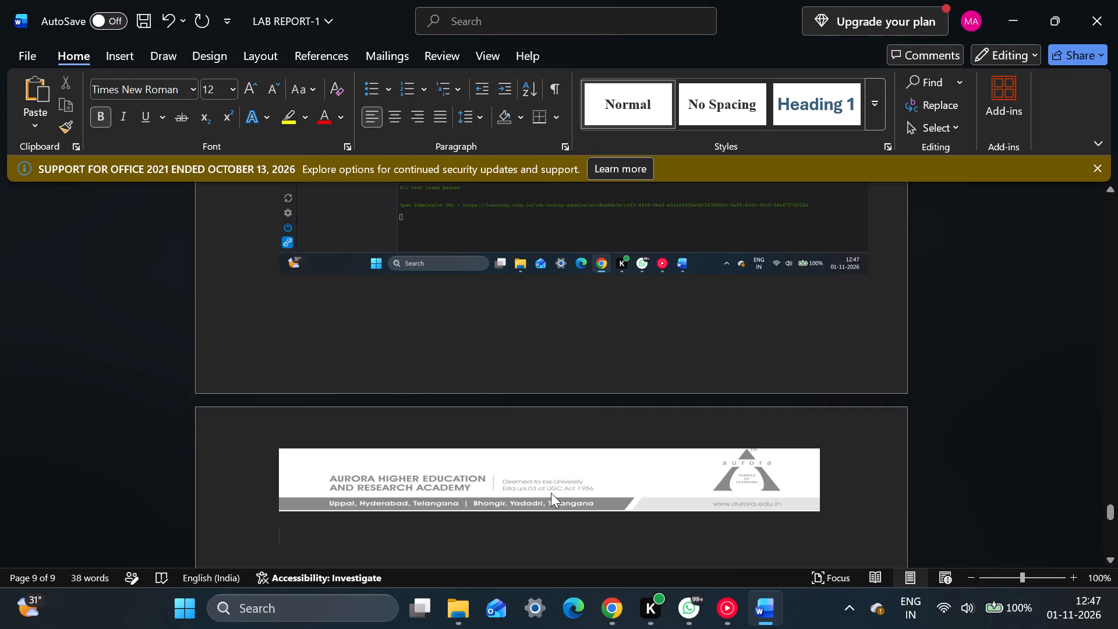
pyautogui.hotkey('ctrl', 'v')
pyautogui.scroll(13, 628, 344)
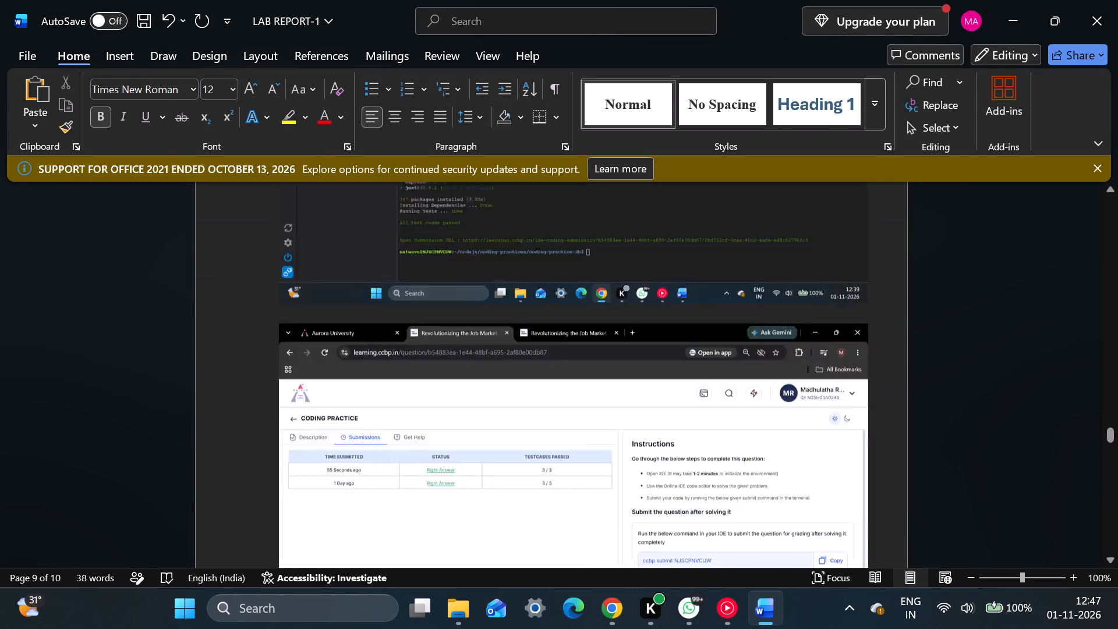
# Return to the student and assessment details at the start of LAB REPORT-1 and dismiss the Office 2021 support notice.
pyautogui.scroll(14, 628, 344)
pyautogui.scroll(7, 628, 344)
pyautogui.scroll(-2, 628, 344)
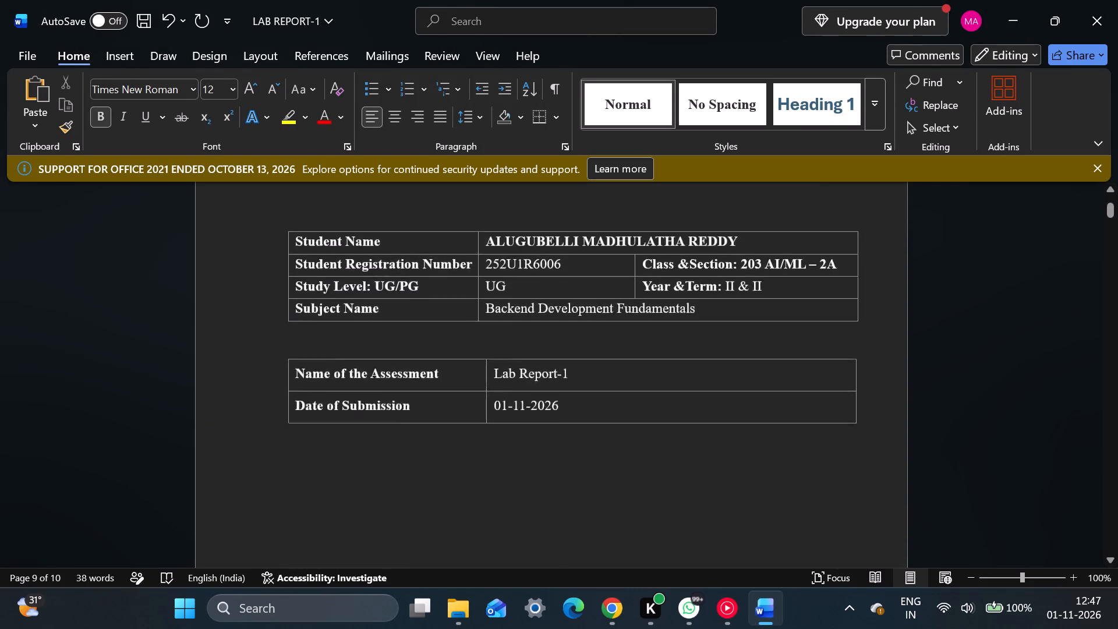
pyautogui.scroll(-1, 628, 344)
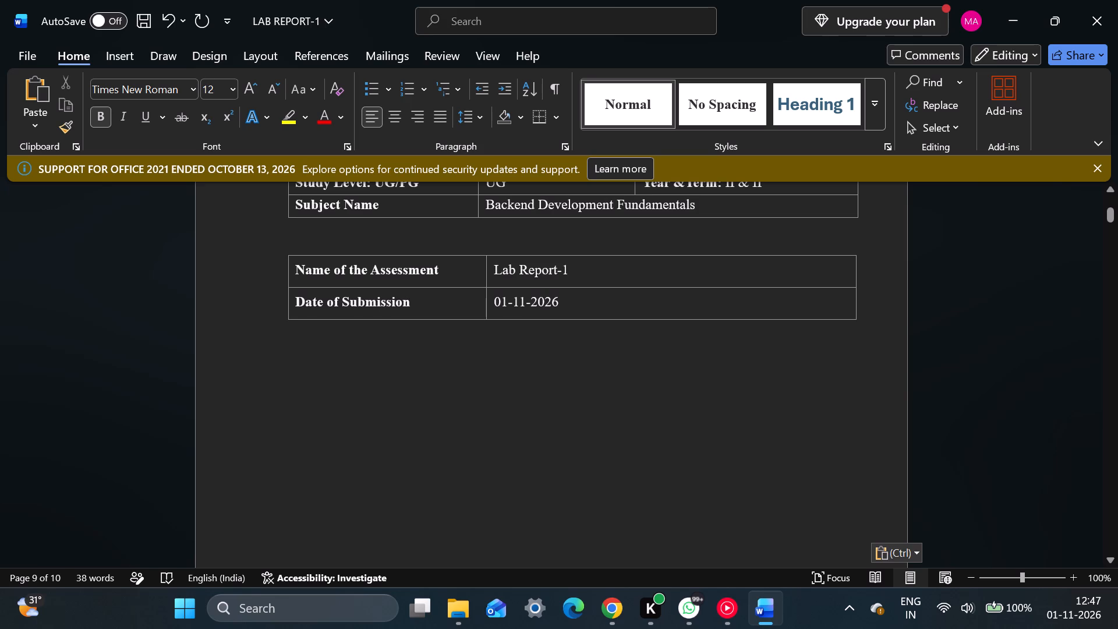
pyautogui.scroll(2, 579, 347)
pyautogui.scroll(1, 599, 250)
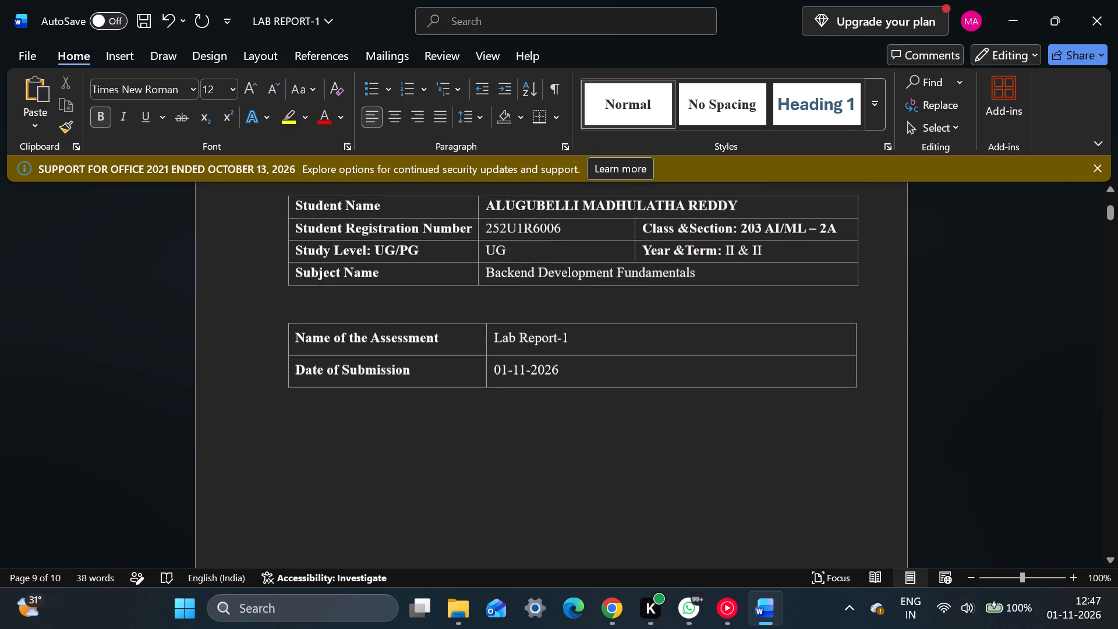
pyautogui.scroll(1, 599, 250)
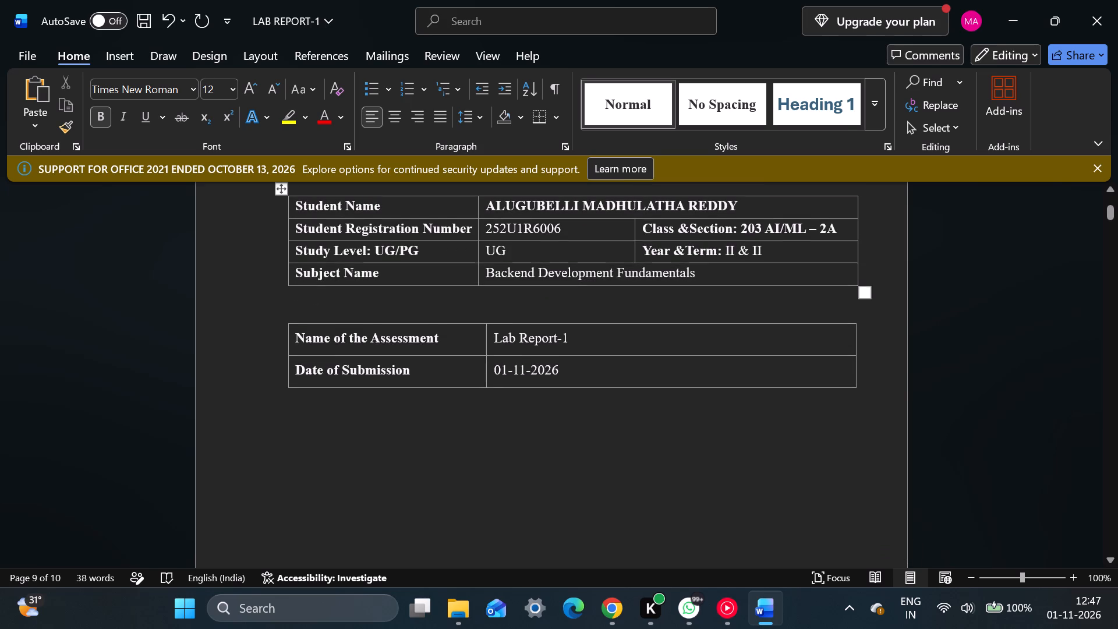
pyautogui.click(1102, 168)
# Review the cover tables and the Date after 100 Days from Today and Today's Date screenshots in LAB REPORT-1.
pyautogui.scroll(2, 769, 333)
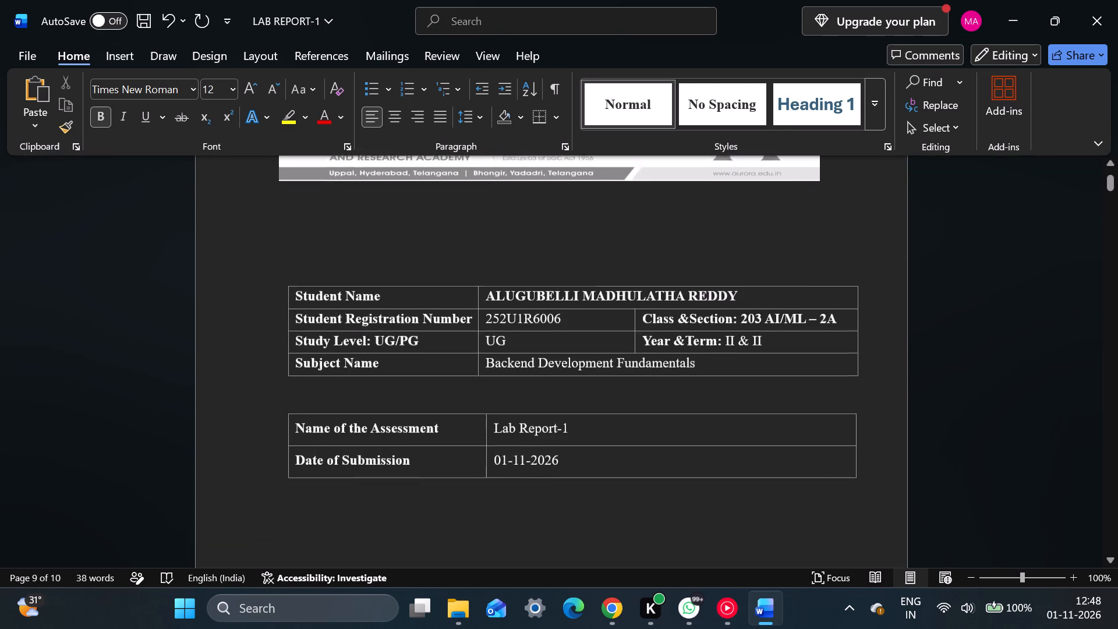
pyautogui.scroll(-4, 769, 333)
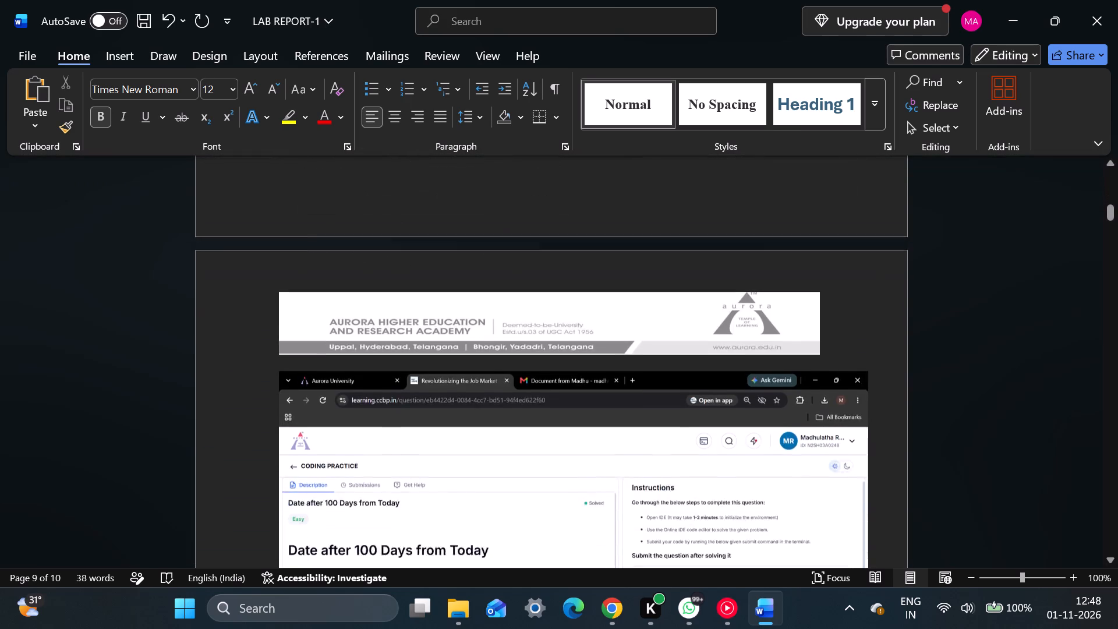
pyautogui.scroll(-3, 769, 333)
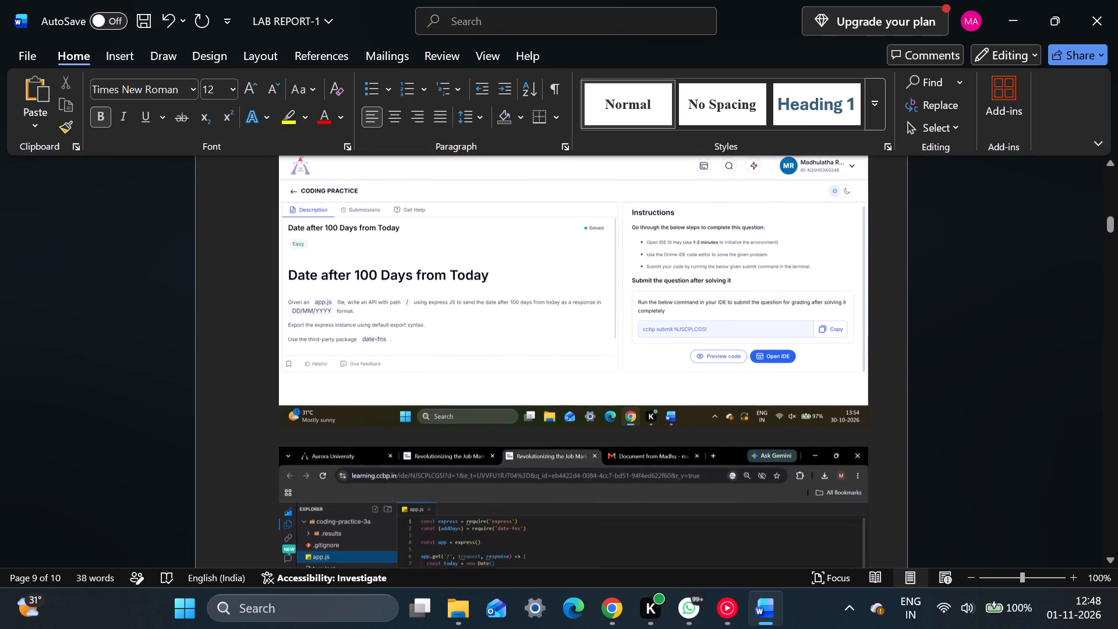
pyautogui.scroll(-1, 769, 333)
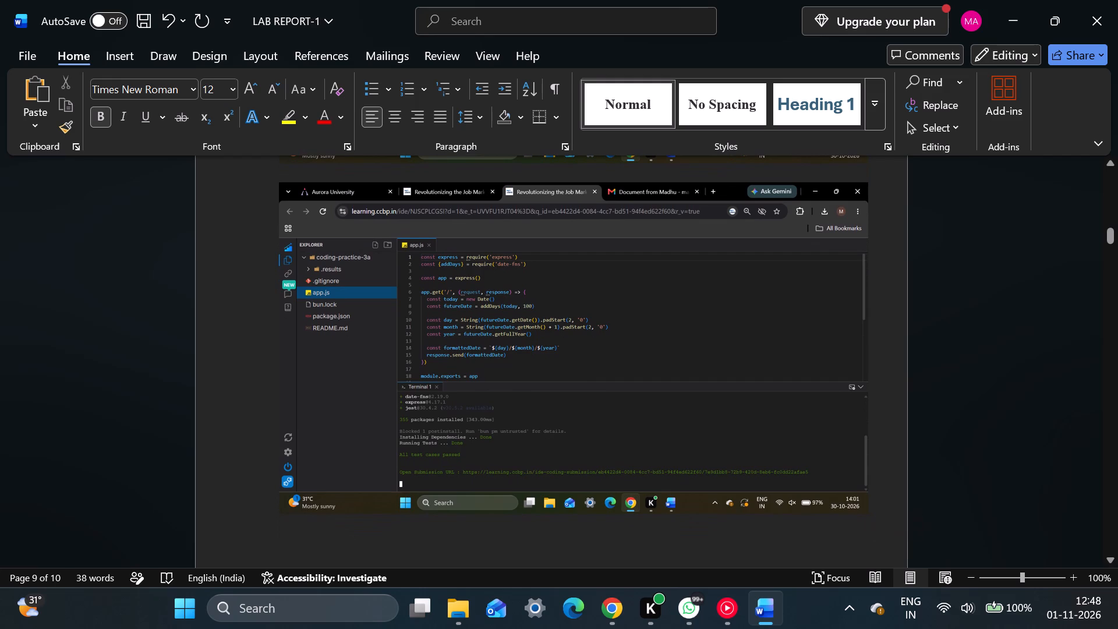
pyautogui.scroll(-4, 769, 333)
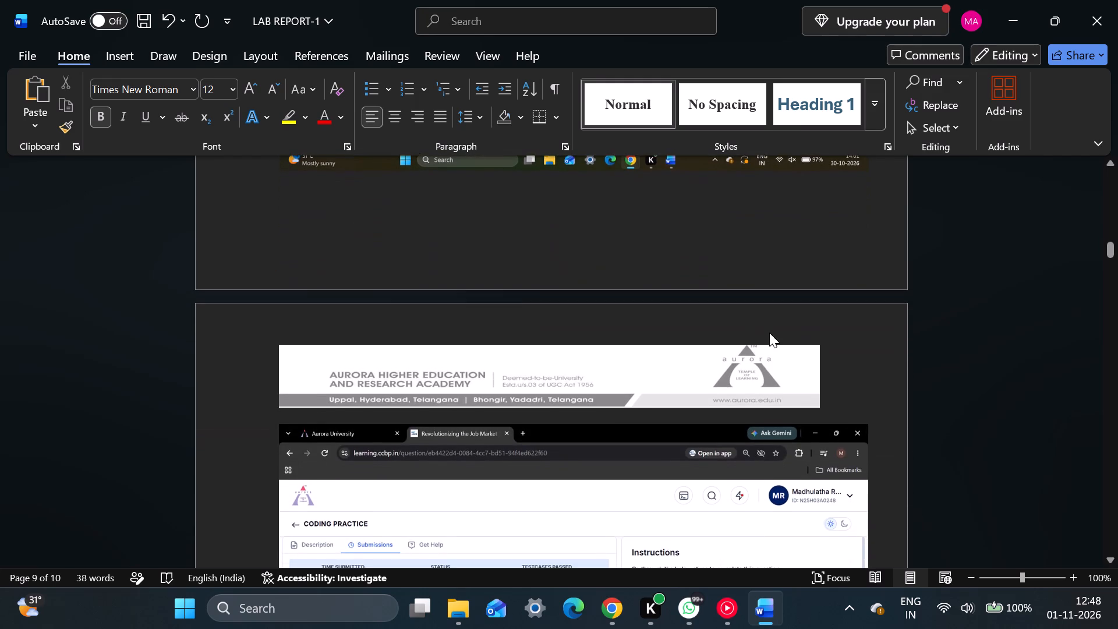
pyautogui.scroll(-3, 769, 333)
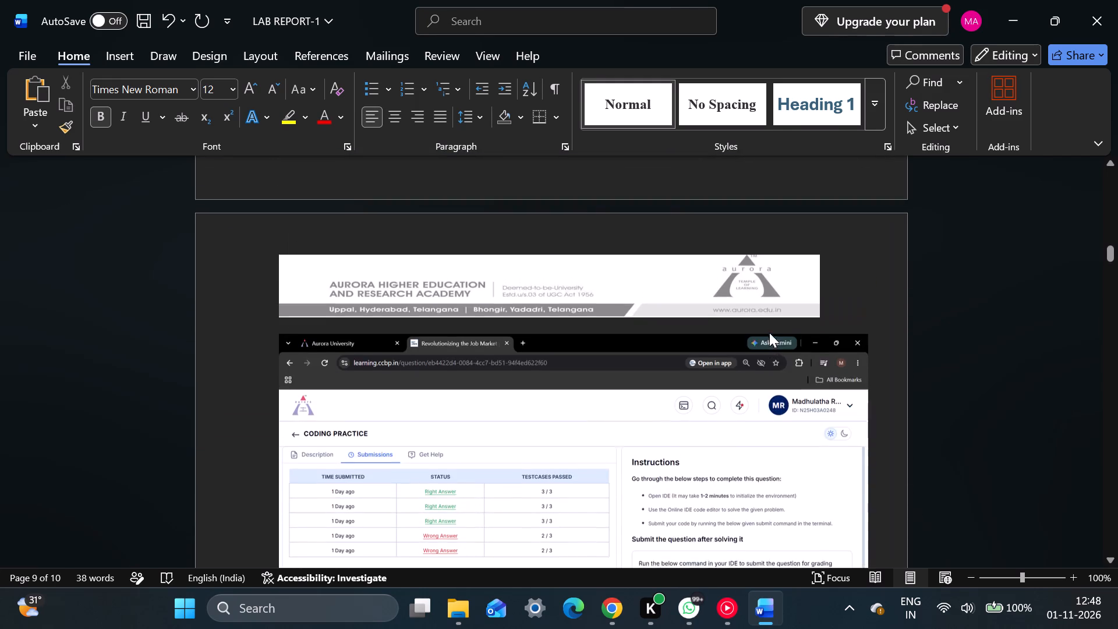
pyautogui.scroll(-1, 769, 333)
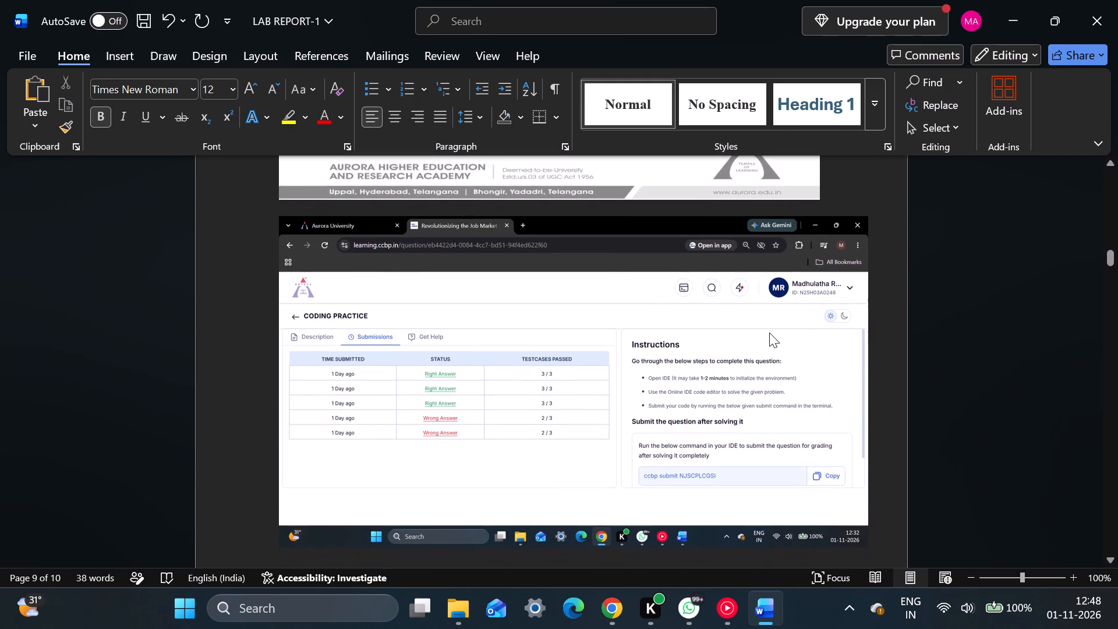
pyautogui.scroll(-2, 769, 333)
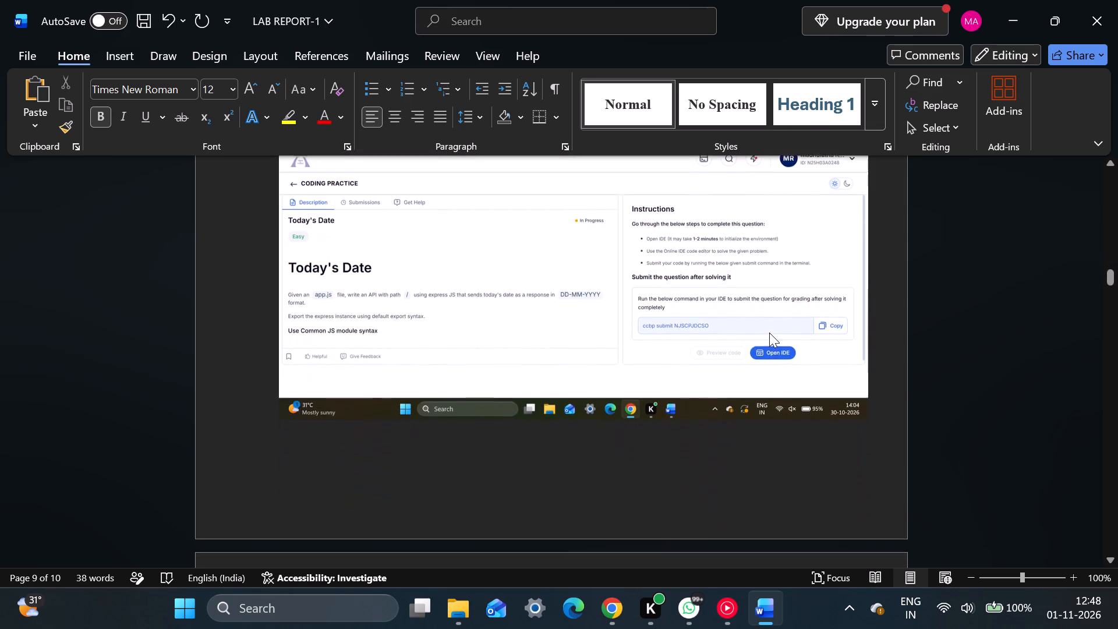
pyautogui.scroll(-3, 769, 333)
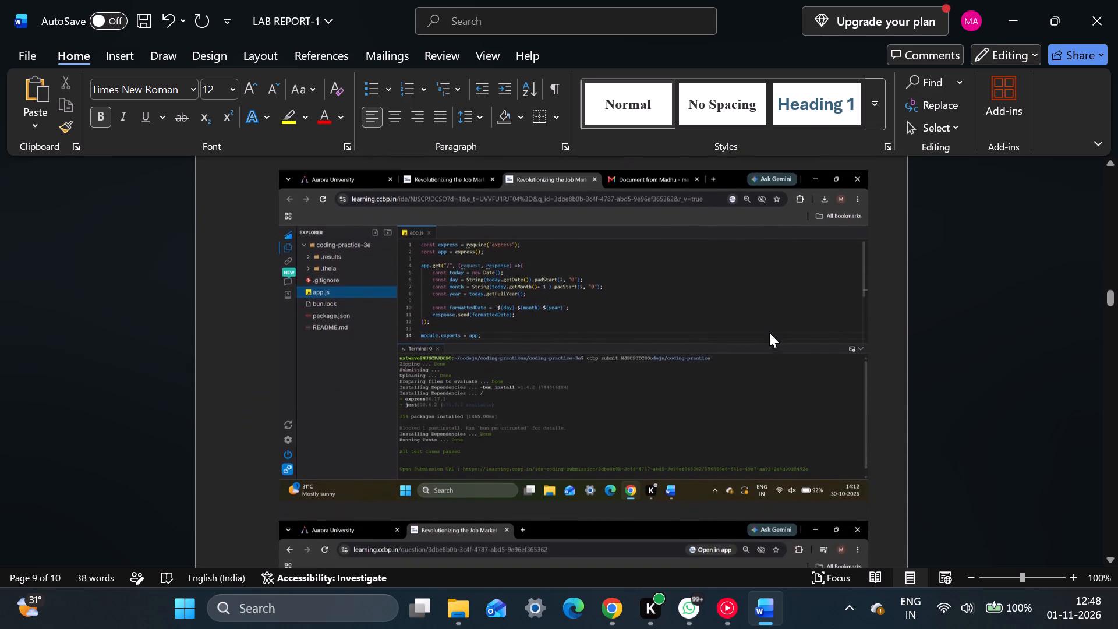
pyautogui.scroll(-3, 769, 333)
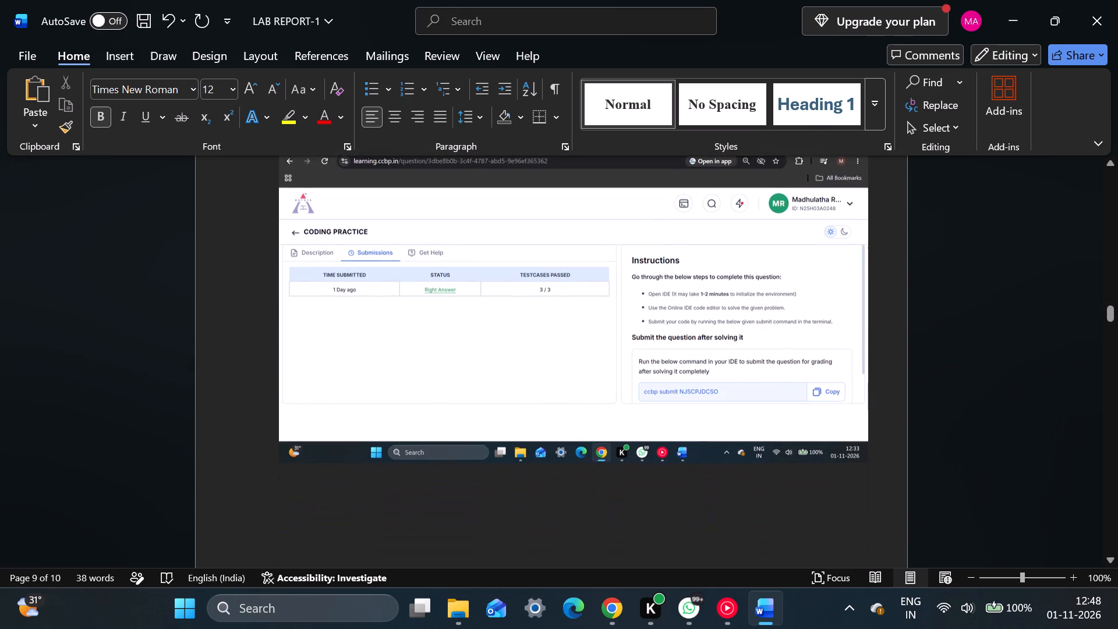
# Check the order and layout of the API Routing description, code and submission screenshots in LAB REPORT-1.
pyautogui.scroll(-3, 769, 333)
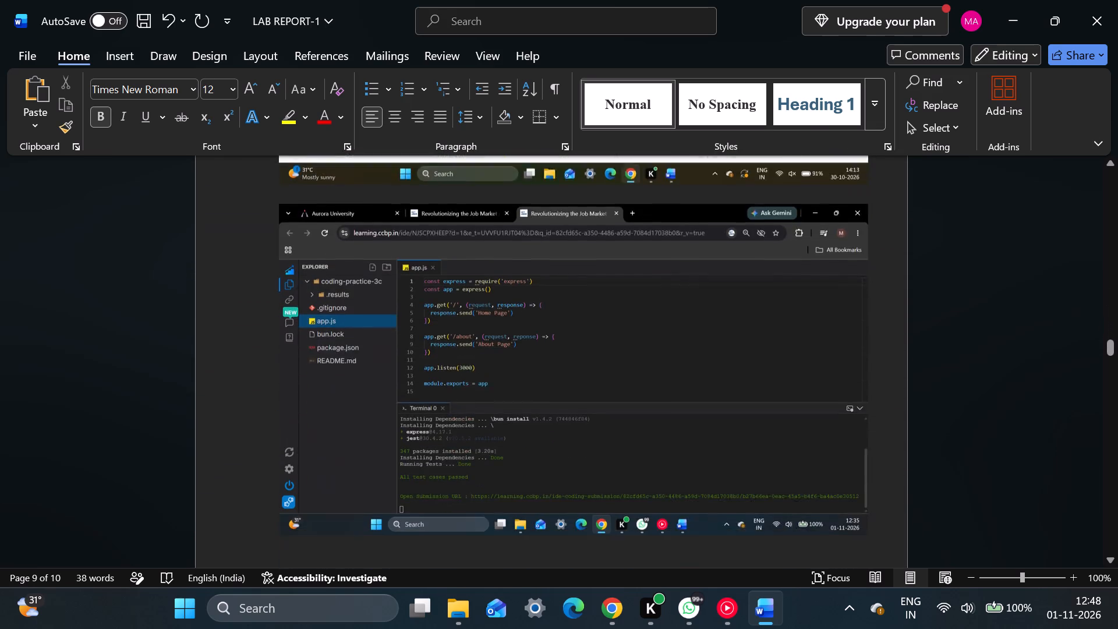
pyautogui.scroll(1, 769, 333)
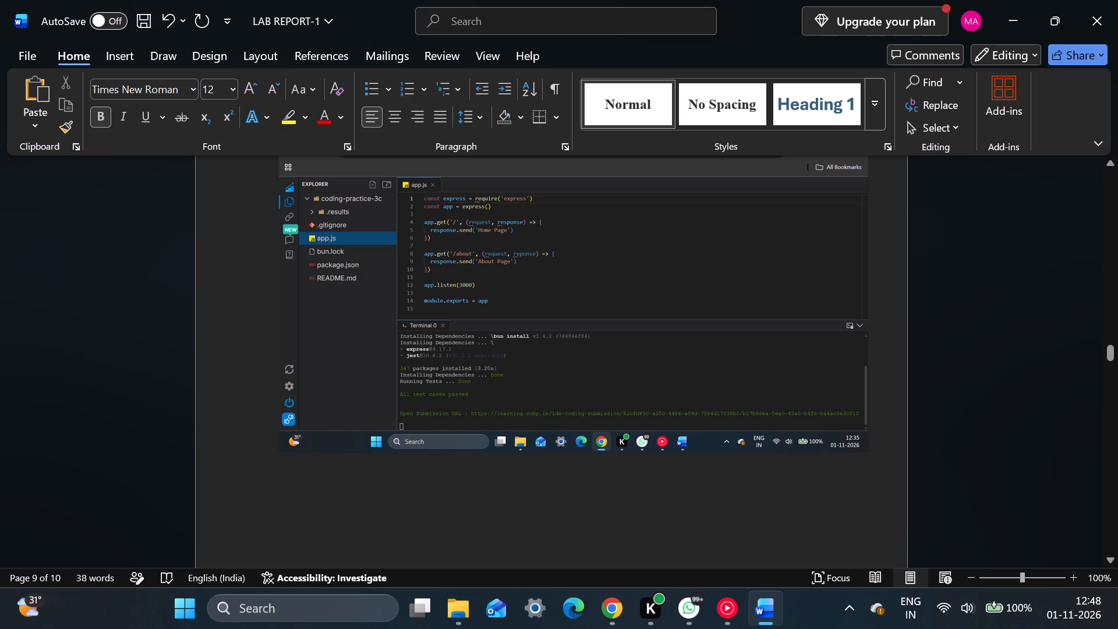
pyautogui.scroll(3, 769, 333)
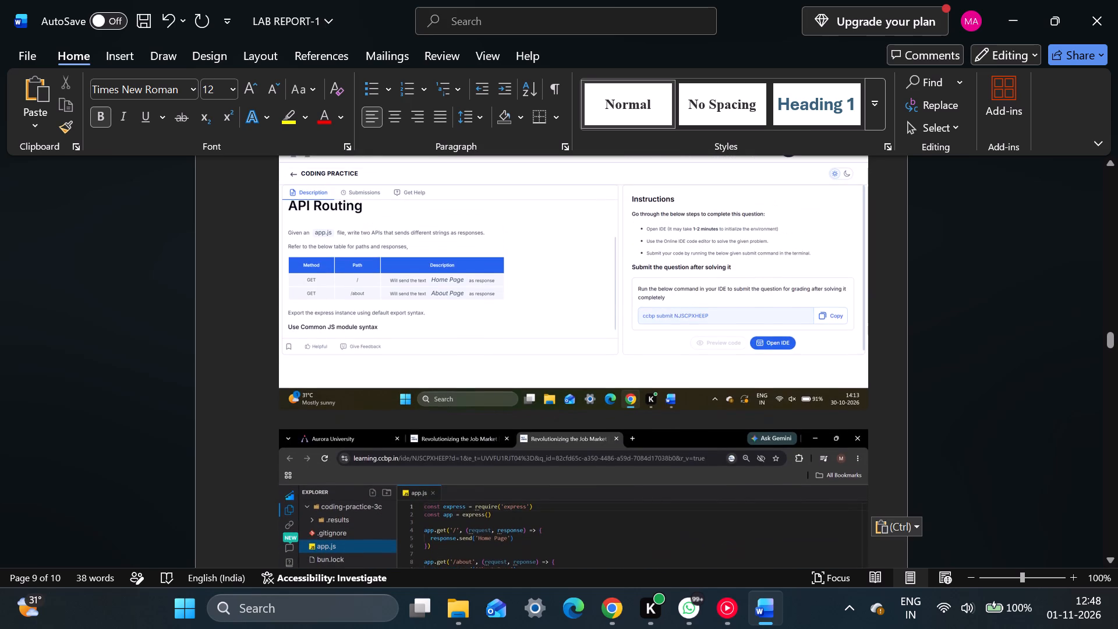
pyautogui.scroll(-2, 769, 333)
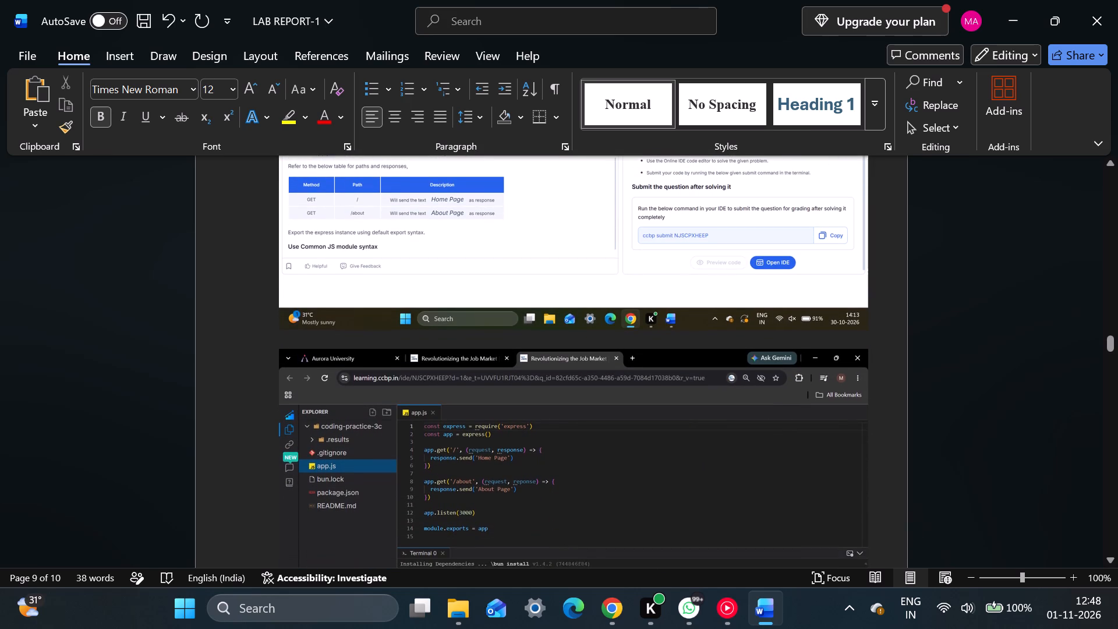
pyautogui.scroll(-1, 769, 333)
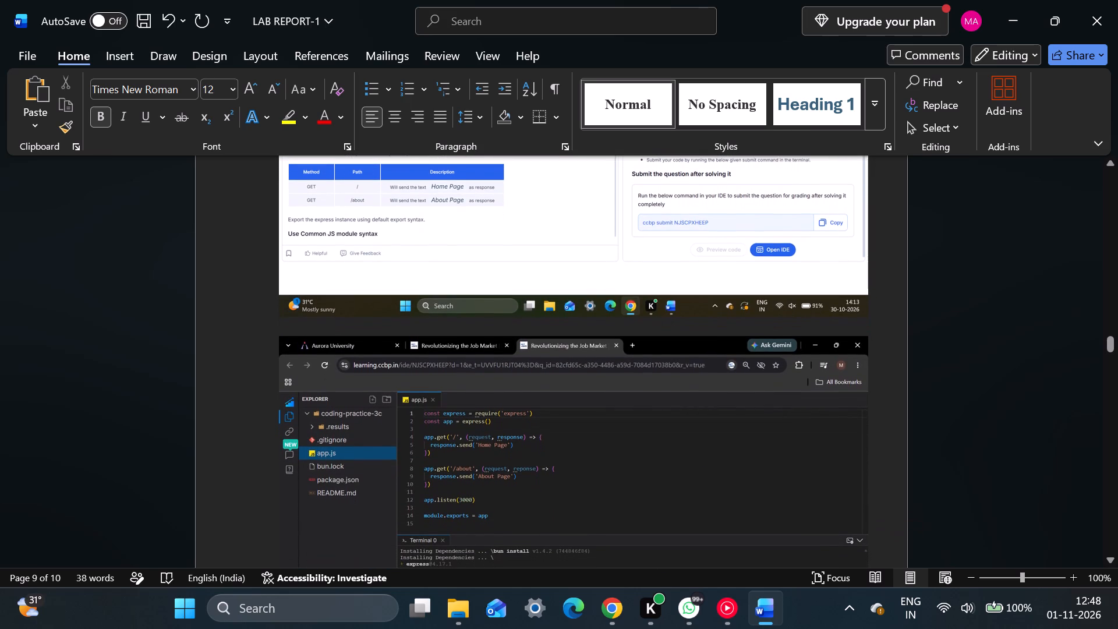
pyautogui.scroll(-3, 769, 333)
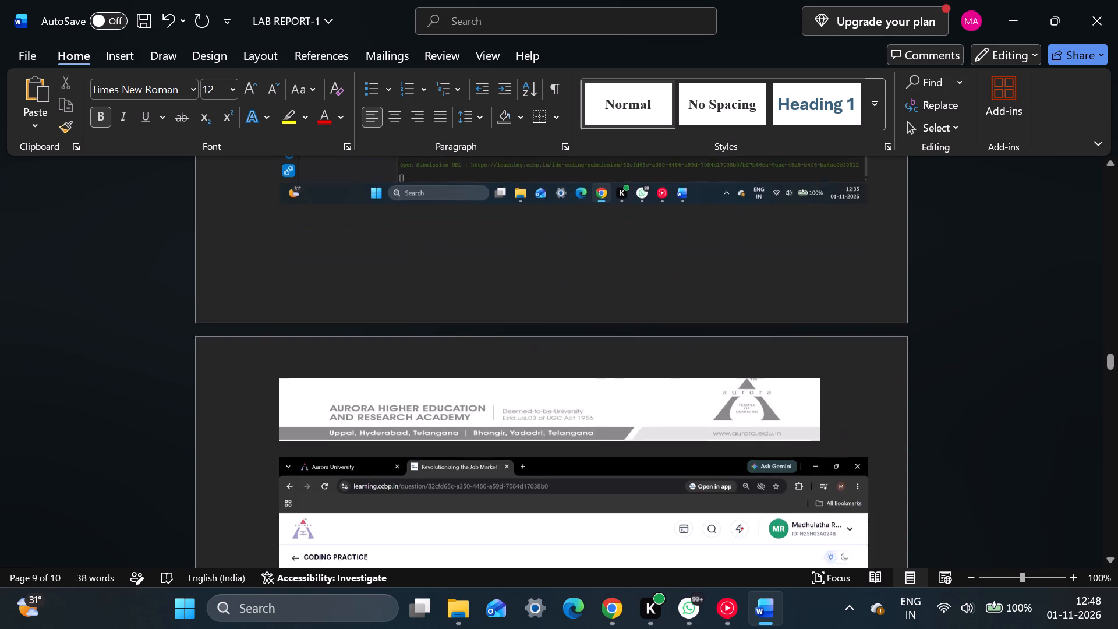
pyautogui.scroll(-1, 769, 333)
# Review the Gadgets Page and Get a String screenshots through to the end of LAB REPORT-1.
pyautogui.scroll(-4, 769, 333)
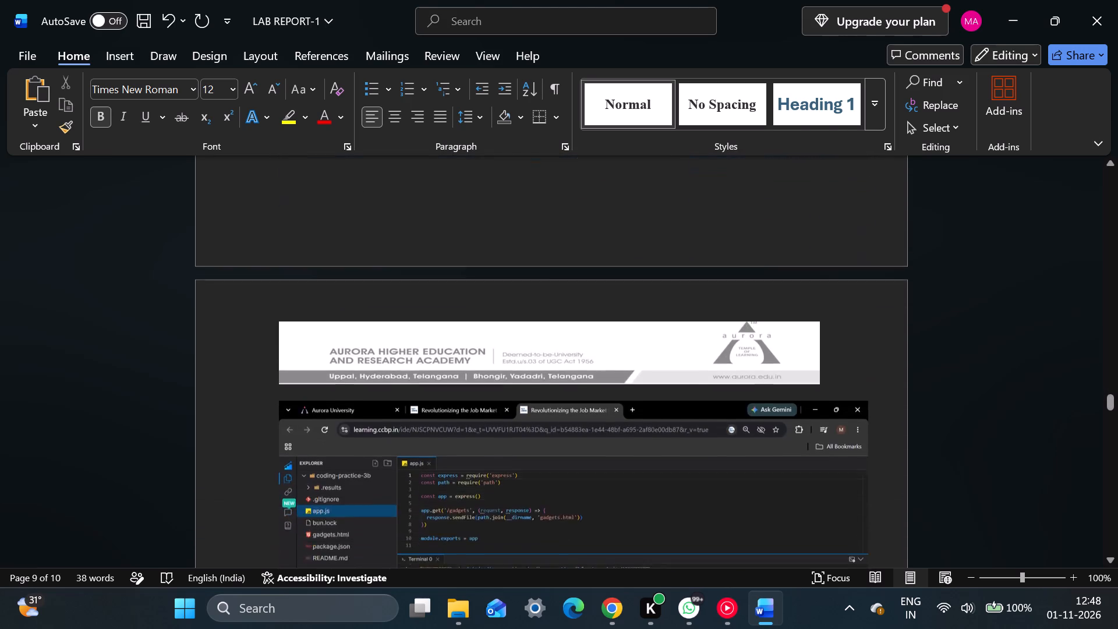
pyautogui.scroll(-4, 769, 333)
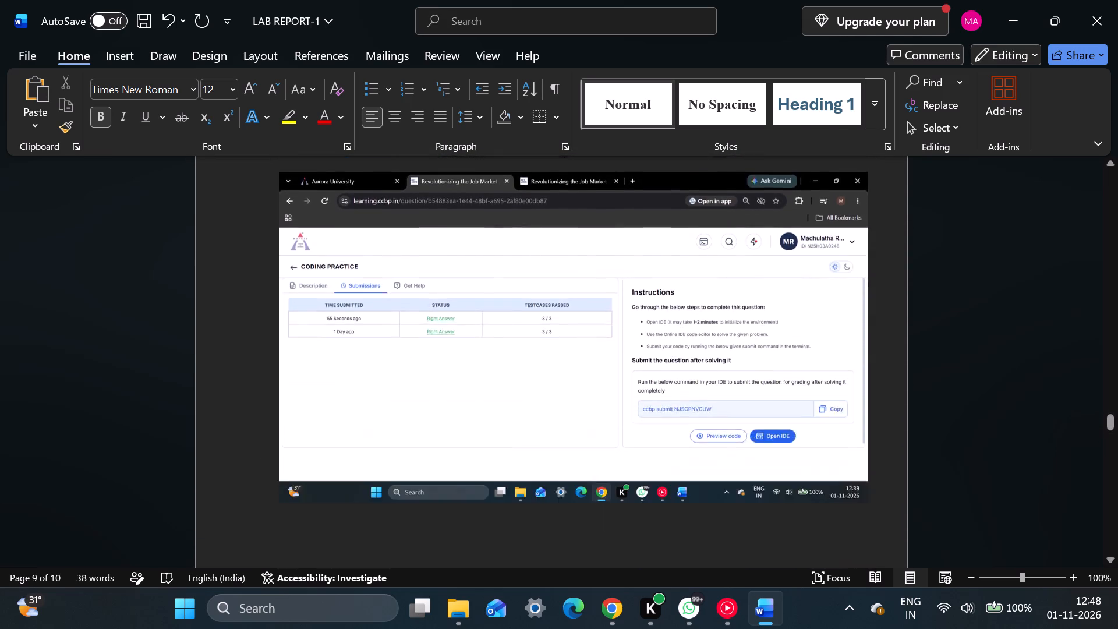
pyautogui.scroll(-5, 769, 333)
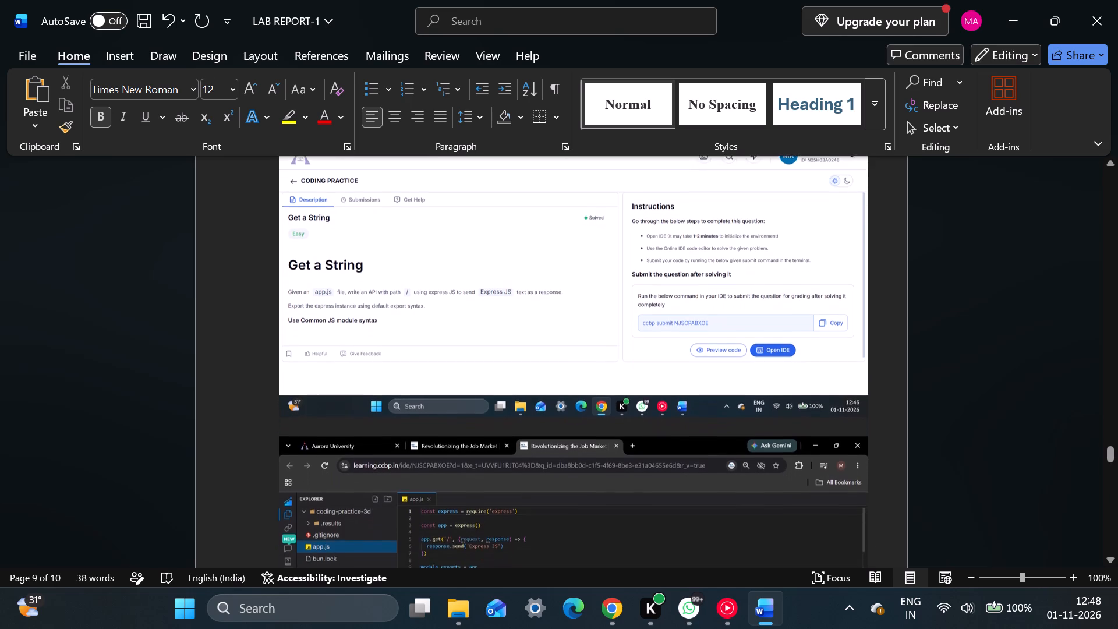
pyautogui.scroll(-4, 769, 333)
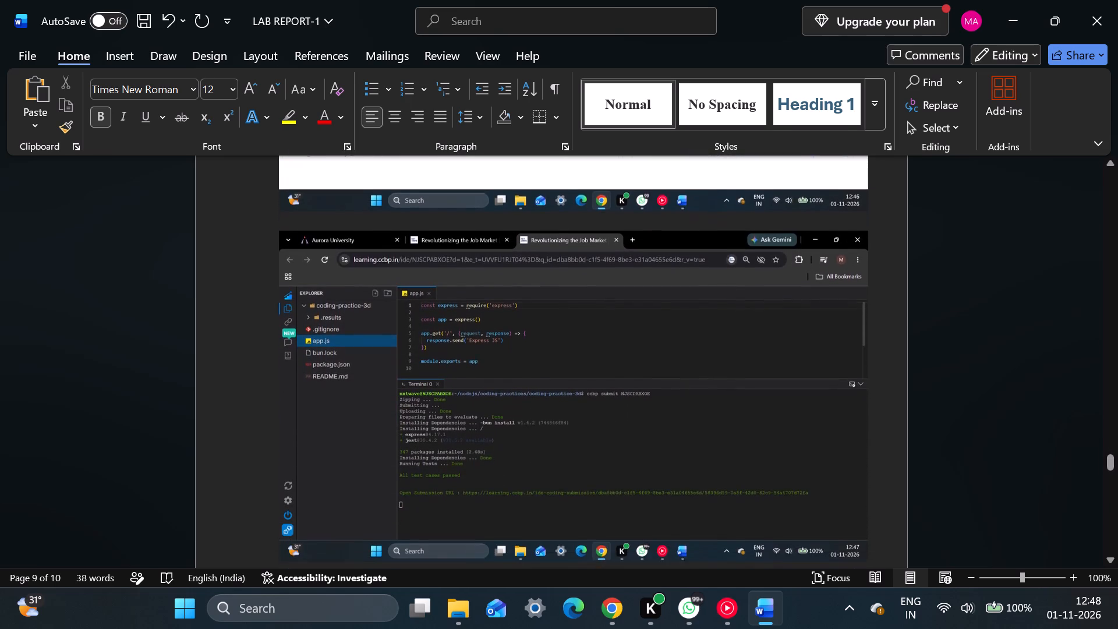
pyautogui.scroll(-4, 769, 333)
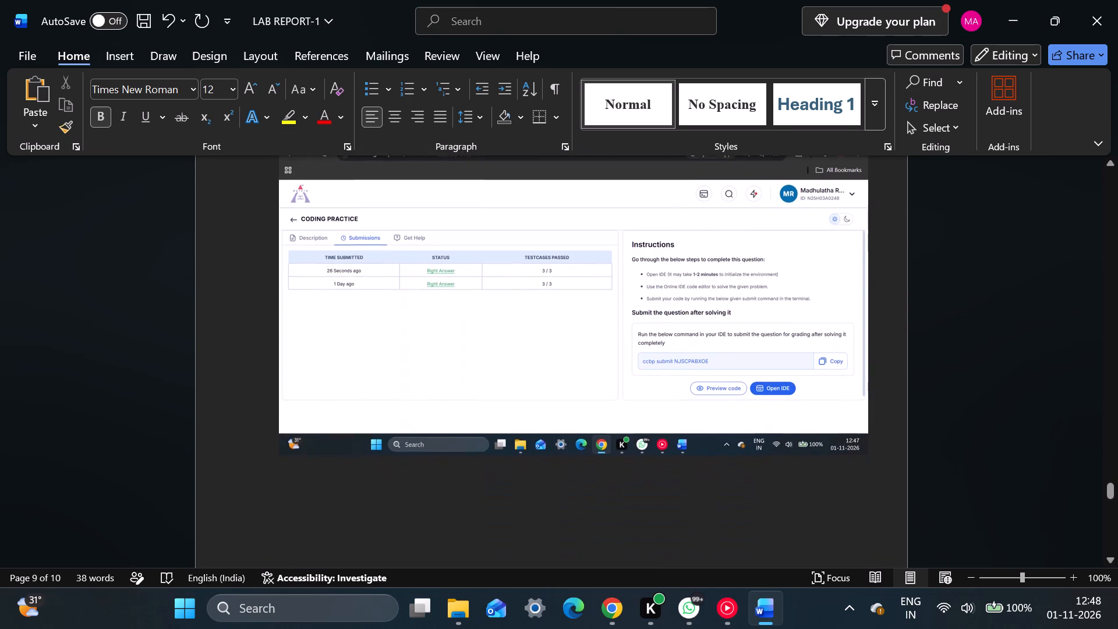
pyautogui.scroll(-2, 769, 333)
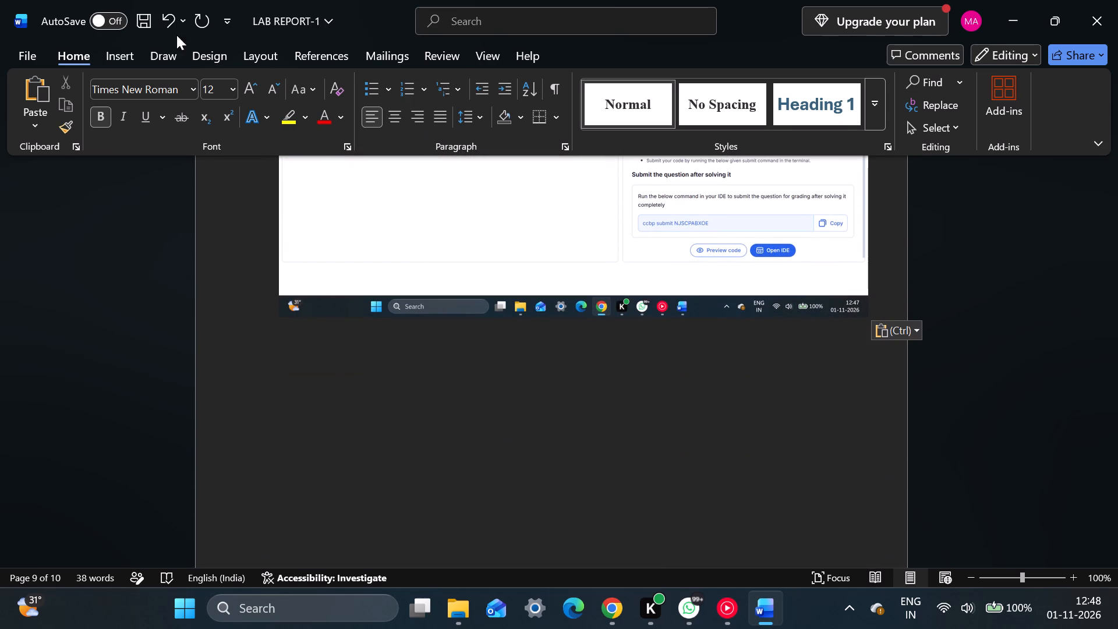
# Save the LAB REPORT-1 document and close Word.
pyautogui.click(146, 29)
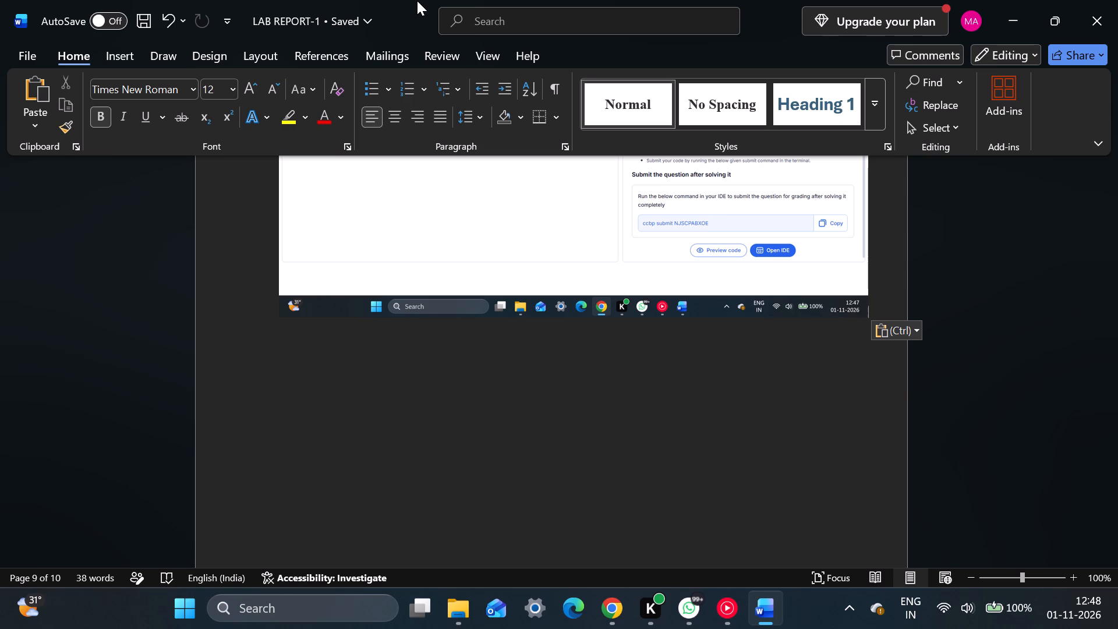
pyautogui.scroll(2, 575, 311)
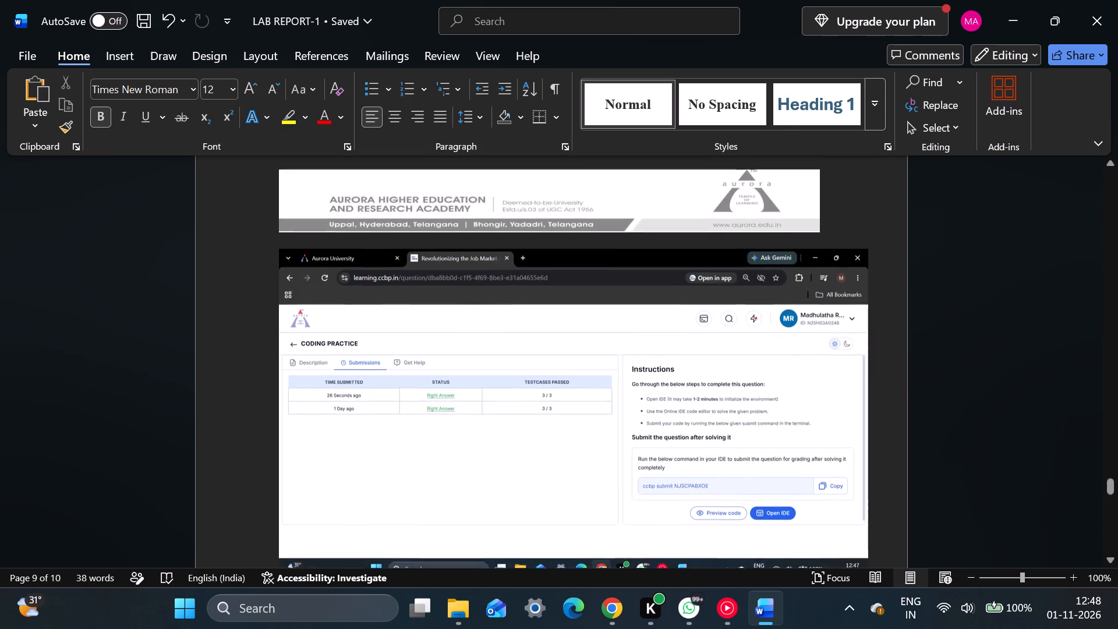
pyautogui.scroll(4, 575, 311)
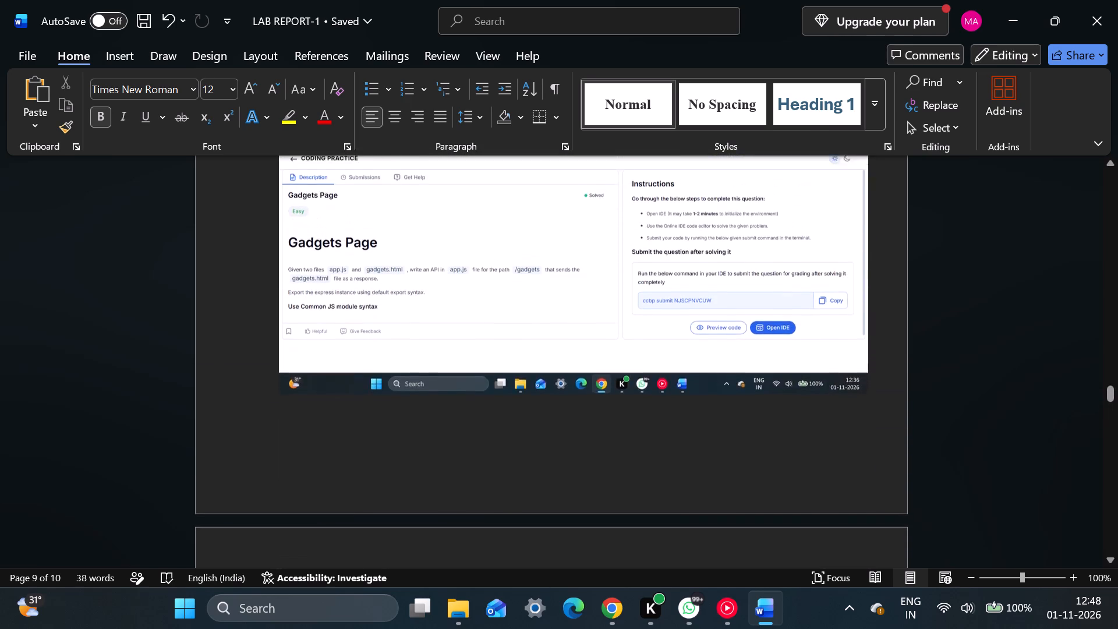
pyautogui.scroll(2, 575, 311)
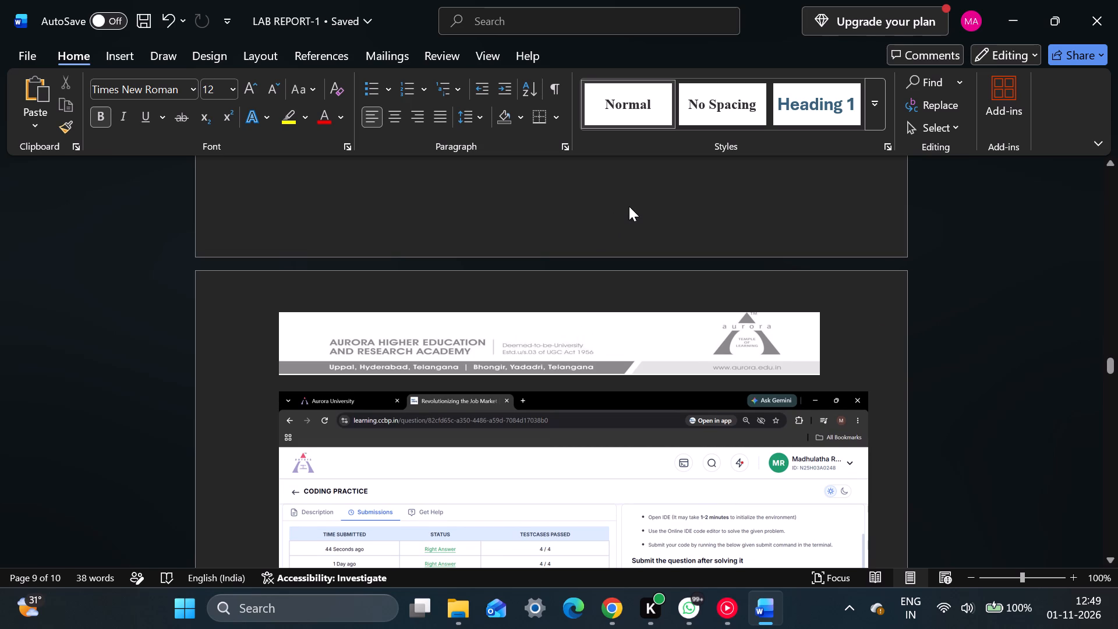
pyautogui.click(1100, 3)
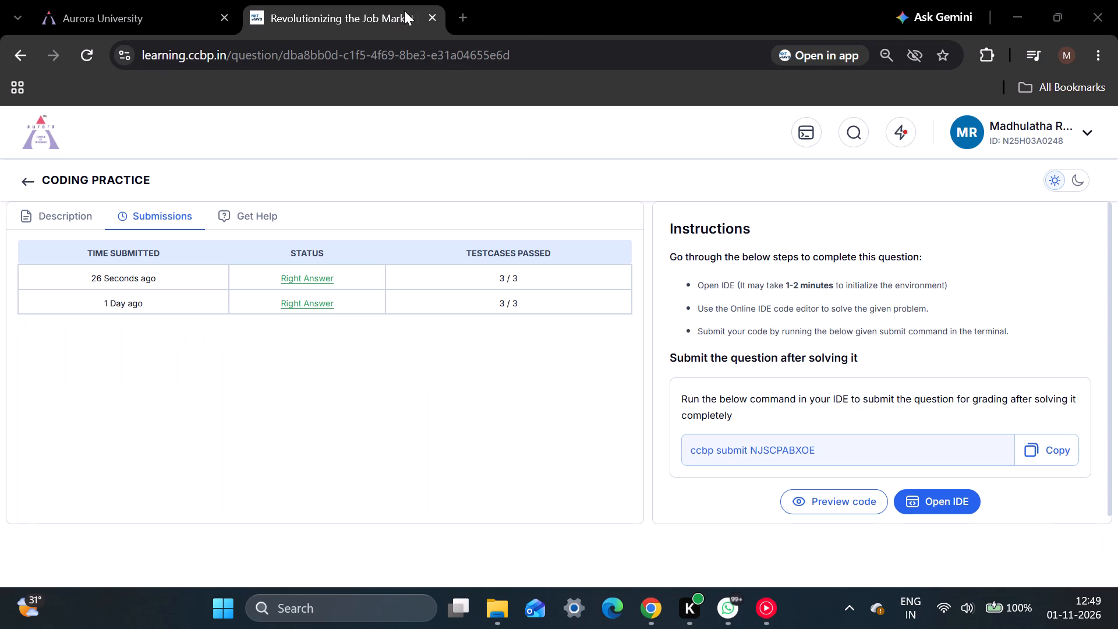
# Go back to the learning portal's home page in Chrome and examine the Monday, November 2, 2026 schedule, including the Vector Spaces practice entry.
pyautogui.hscroll(8, 132, 249)
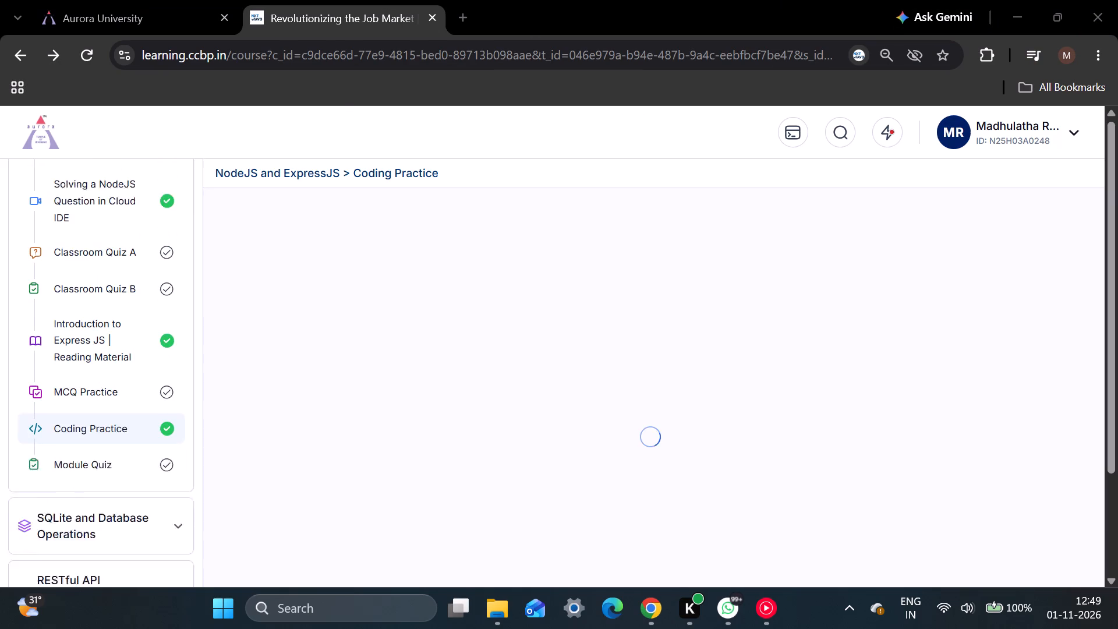
pyautogui.hscroll(20, 132, 249)
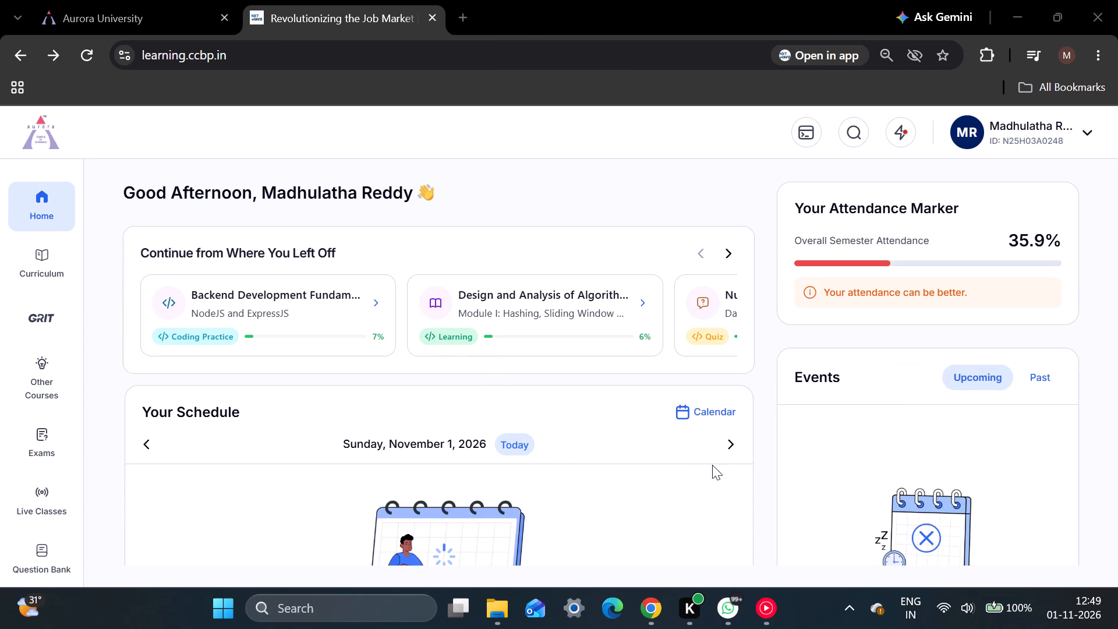
pyautogui.click(727, 449)
pyautogui.click(730, 443)
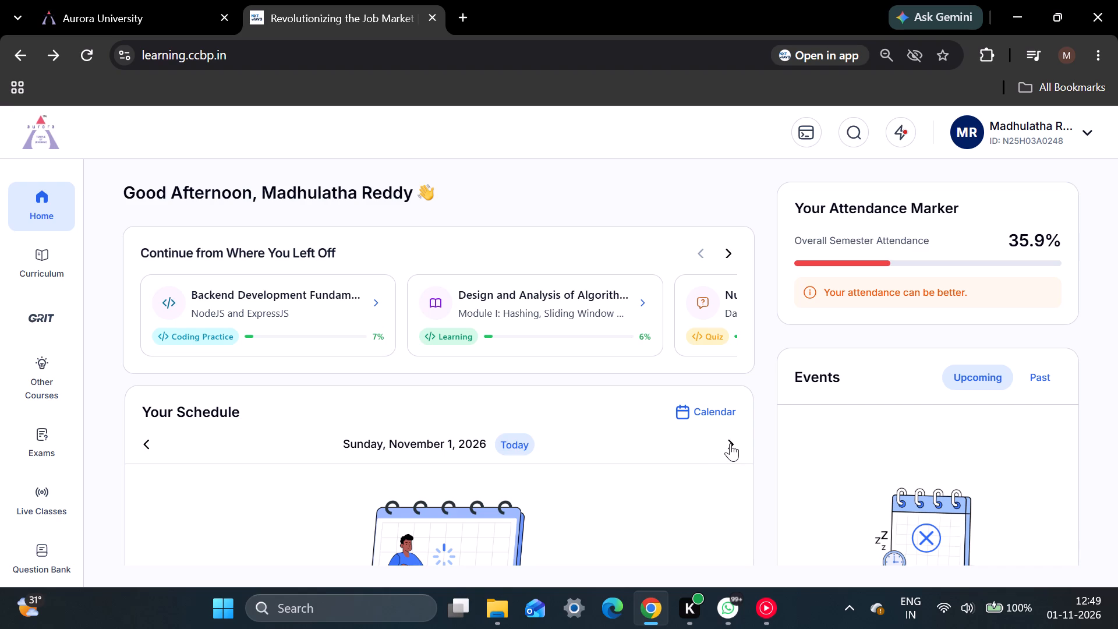
pyautogui.scroll(-1, 543, 460)
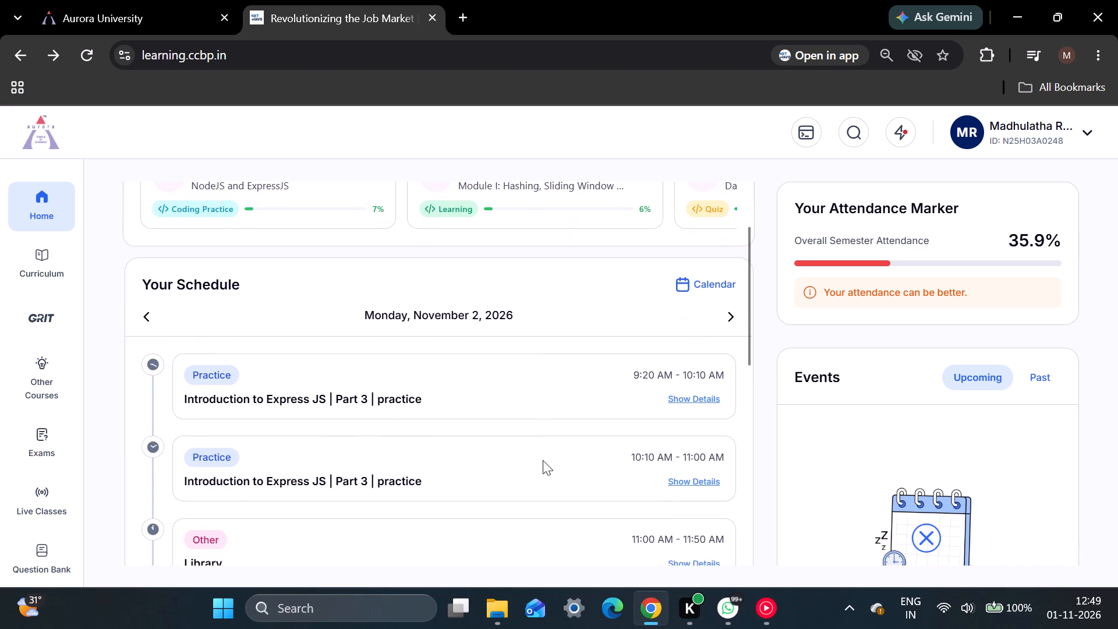
pyautogui.scroll(-1, 543, 460)
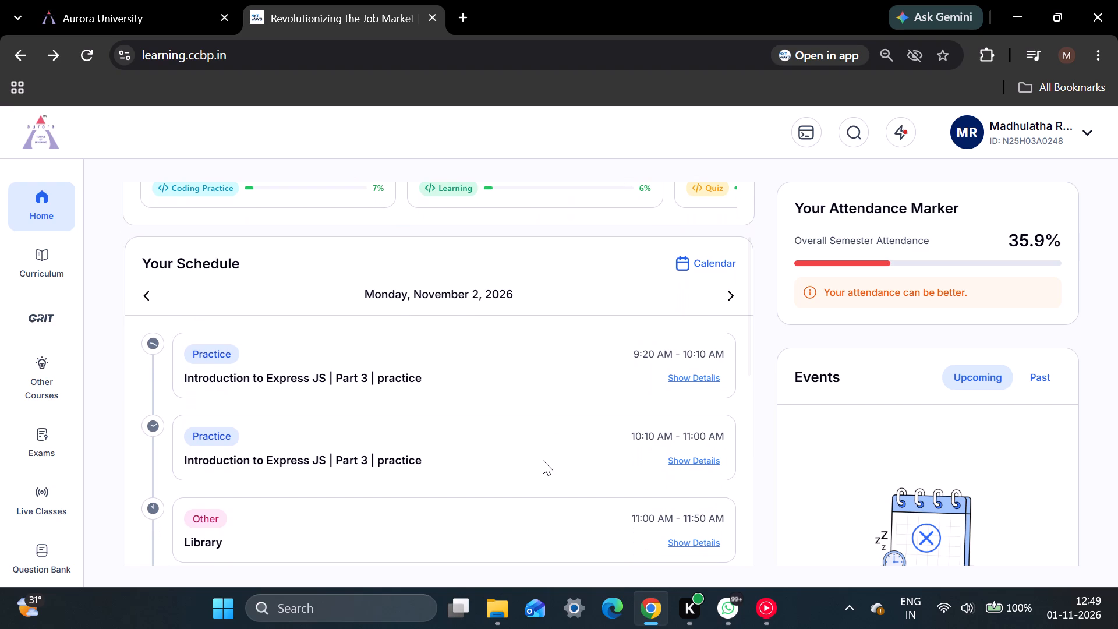
pyautogui.scroll(-2, 543, 460)
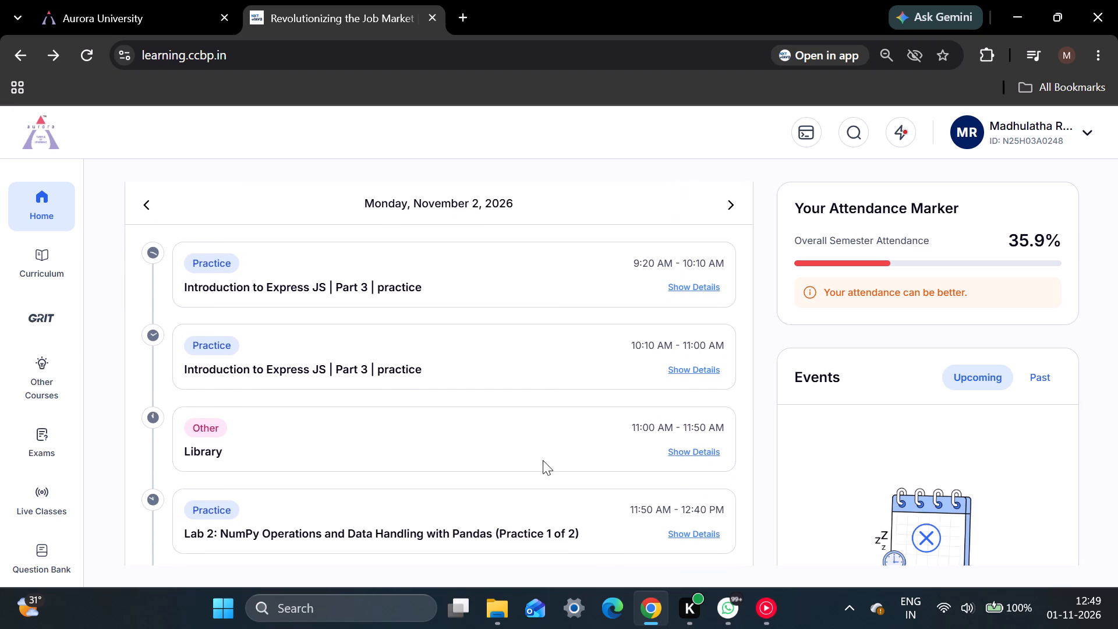
pyautogui.scroll(-3, 543, 460)
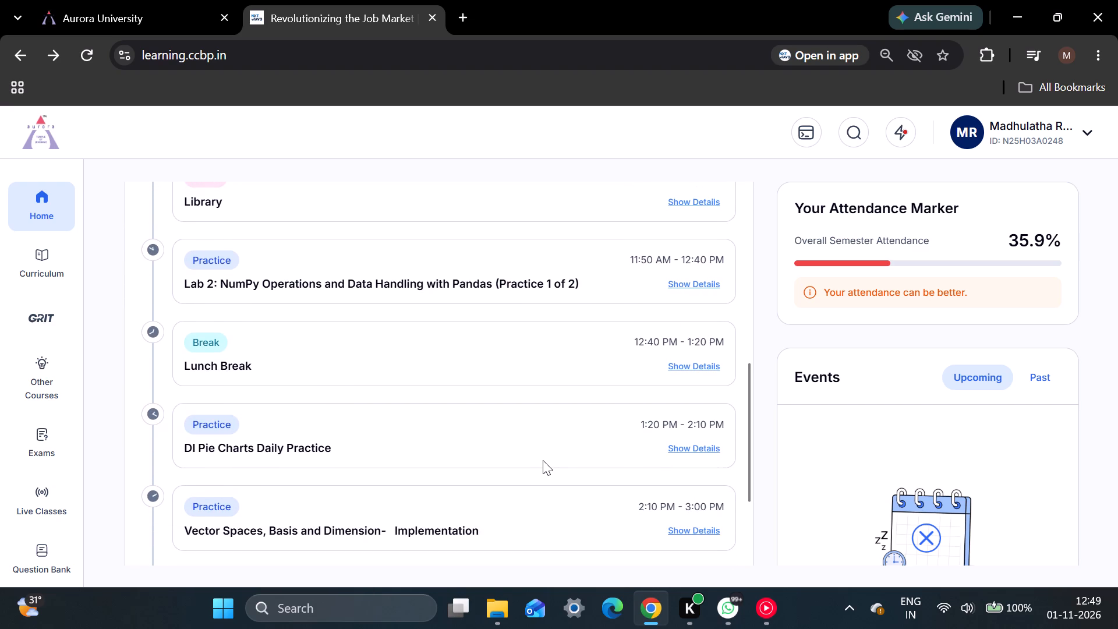
pyautogui.scroll(-1, 543, 460)
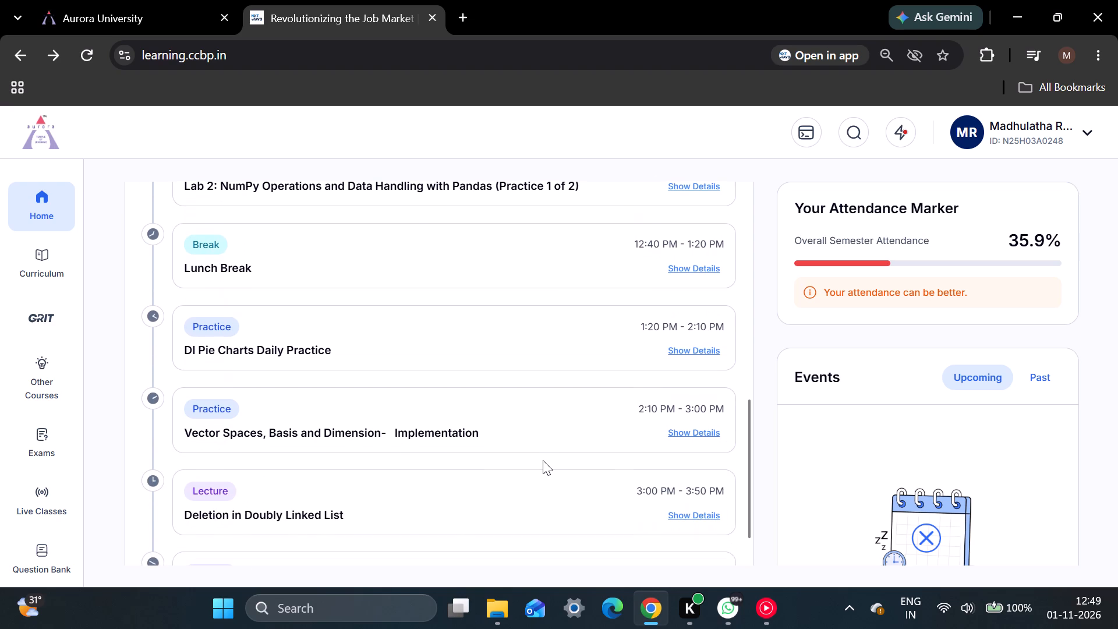
pyautogui.click(680, 434)
pyautogui.click(680, 434)
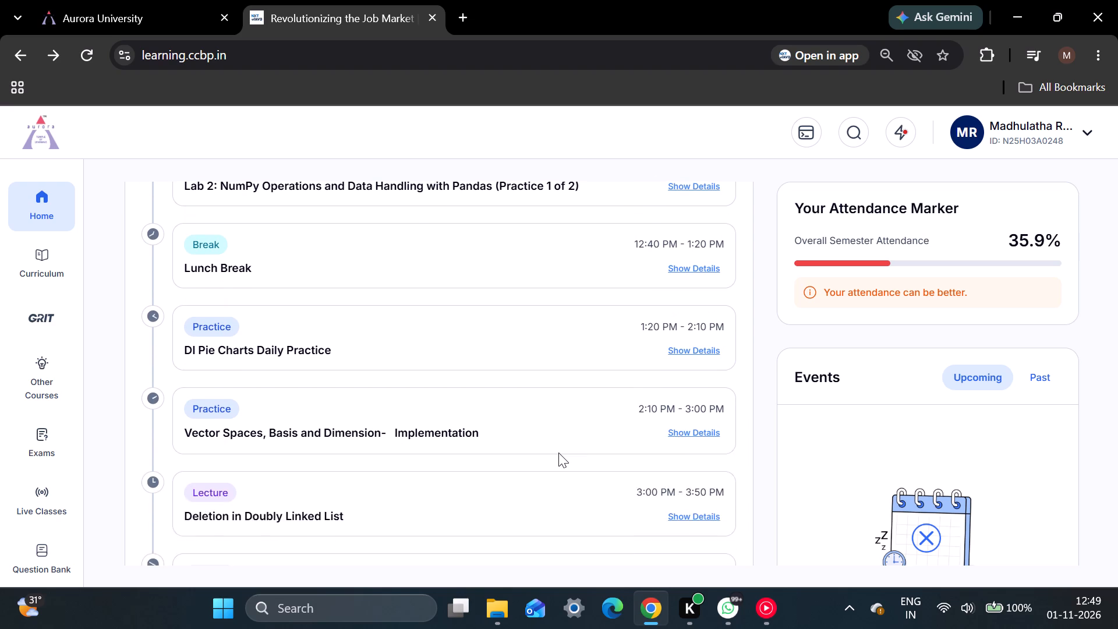
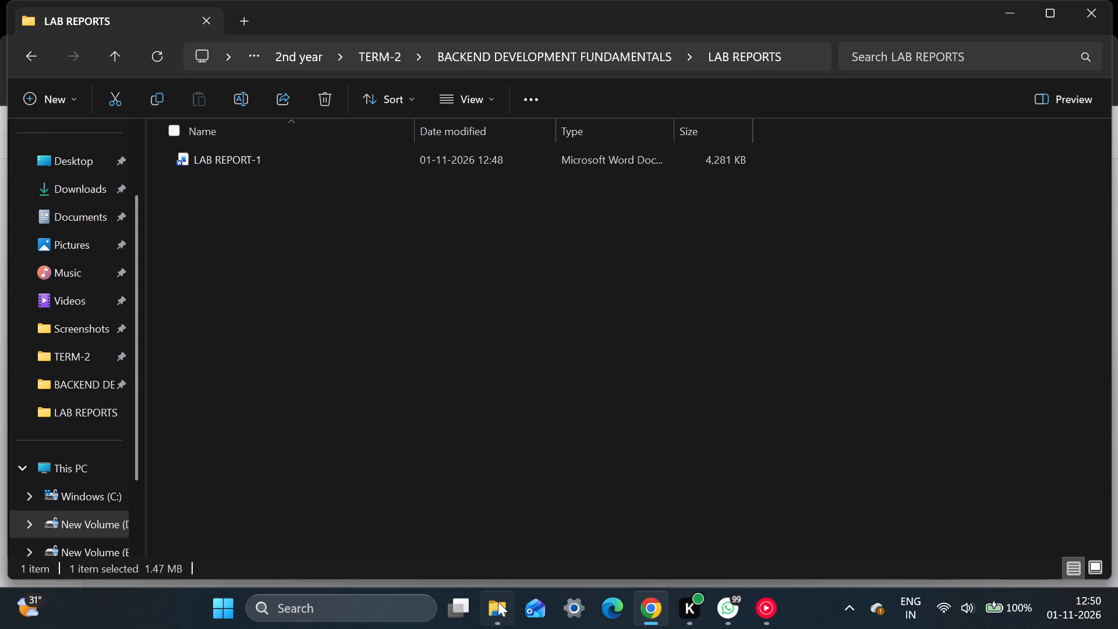
# Reopen LAB REPORT-1 from the LAB REPORTS folder in Word and look over its opening pages.
pyautogui.doubleClick(335, 165)
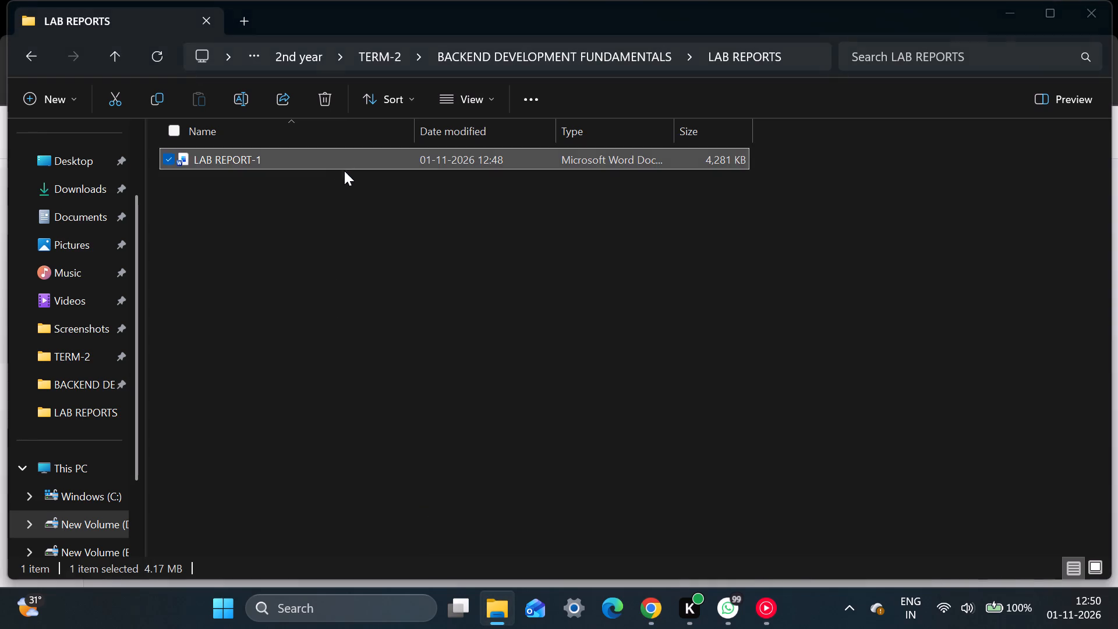
pyautogui.scroll(-1, 533, 365)
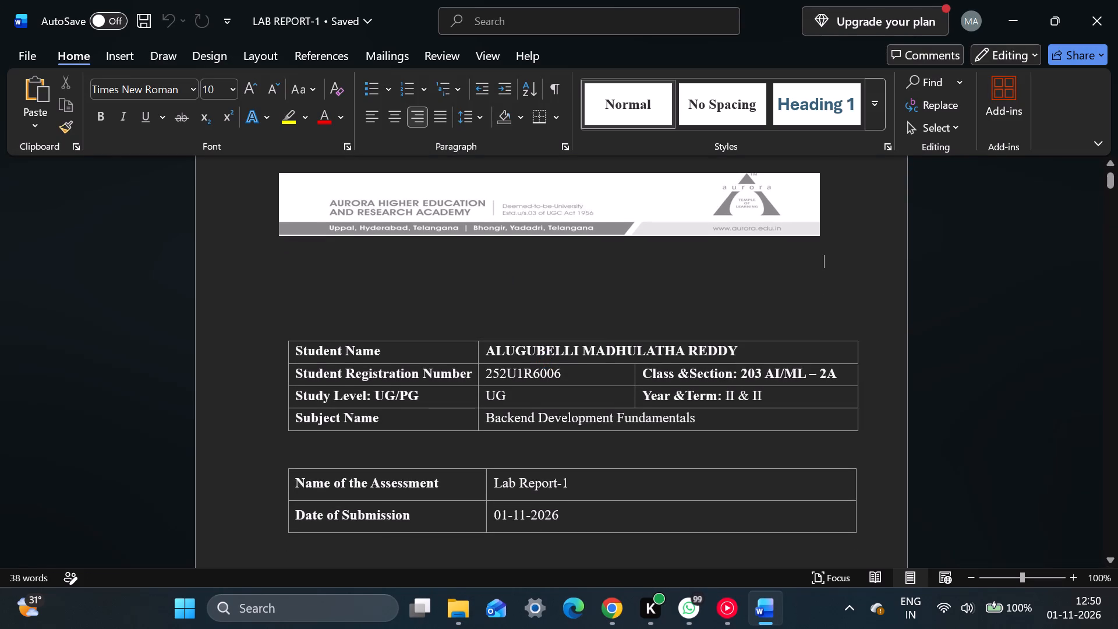
pyautogui.scroll(-3, 533, 365)
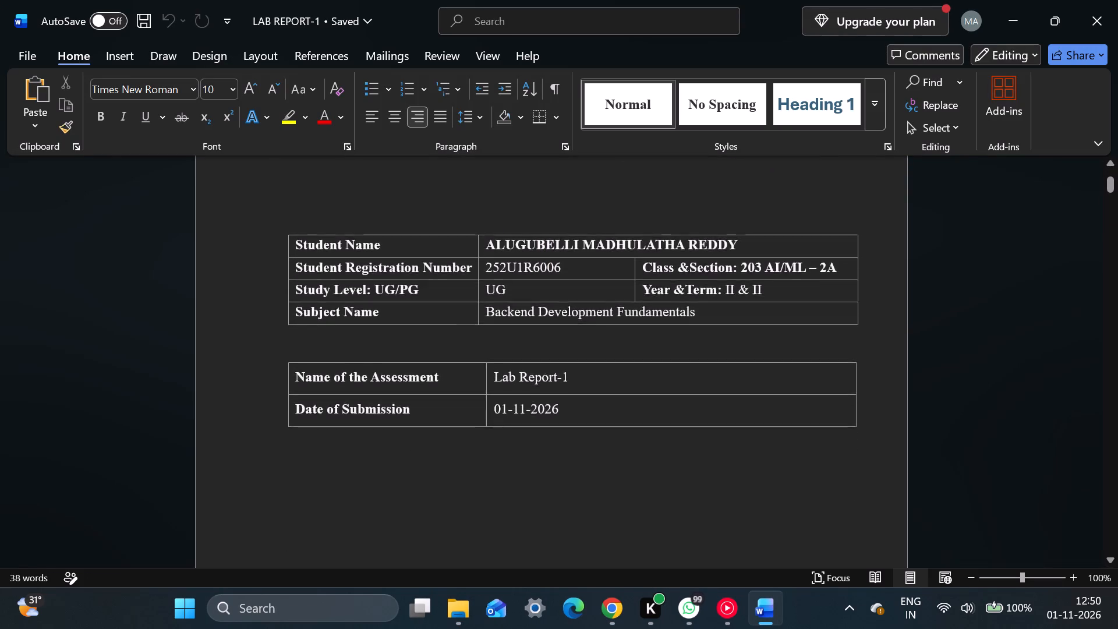
pyautogui.scroll(-2, 533, 365)
pyautogui.scroll(3, 533, 365)
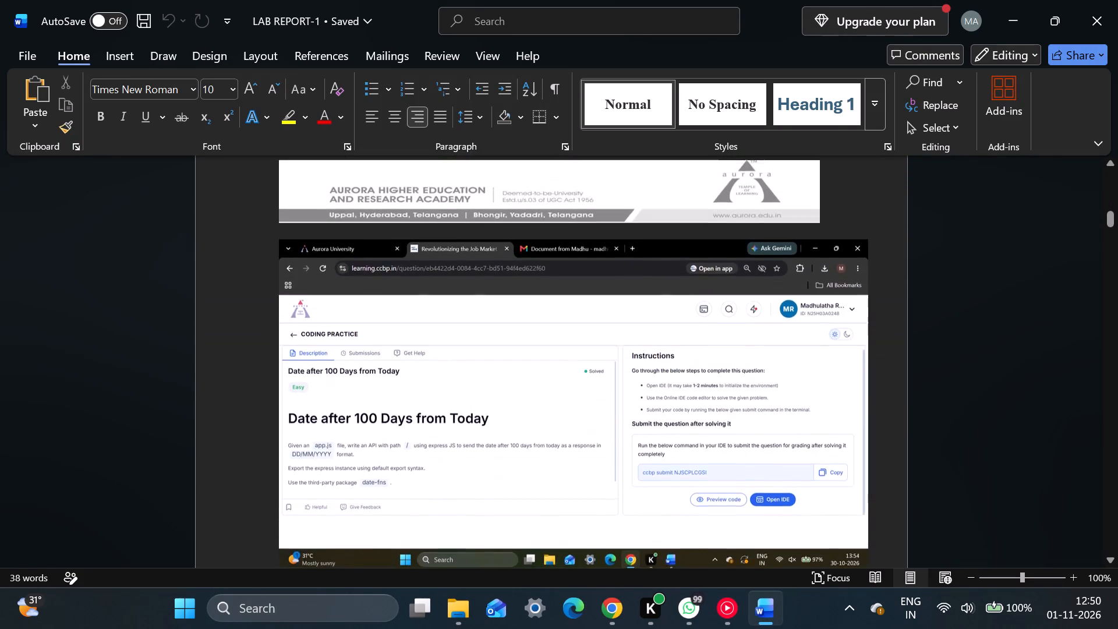
pyautogui.scroll(4, 533, 365)
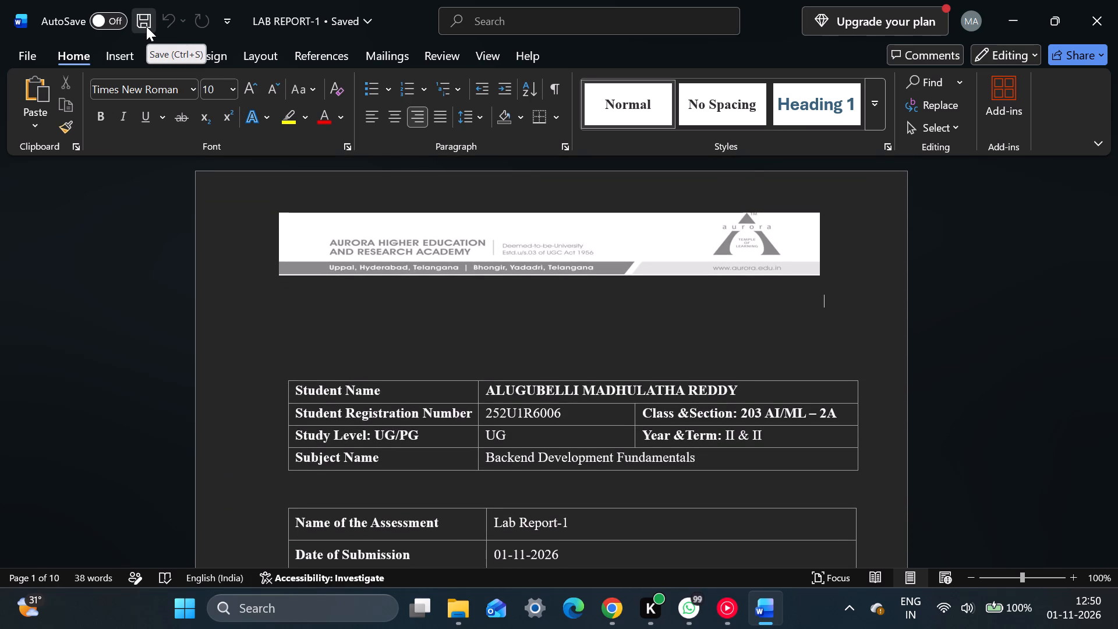
# Export the document as a PDF named LAB REPORT-1 PDF into D: 2nd year, TERM-2, BACKEND DEVELOPMENT FUNDAMENTALS, LAB REPORTS.
pyautogui.click(33, 66)
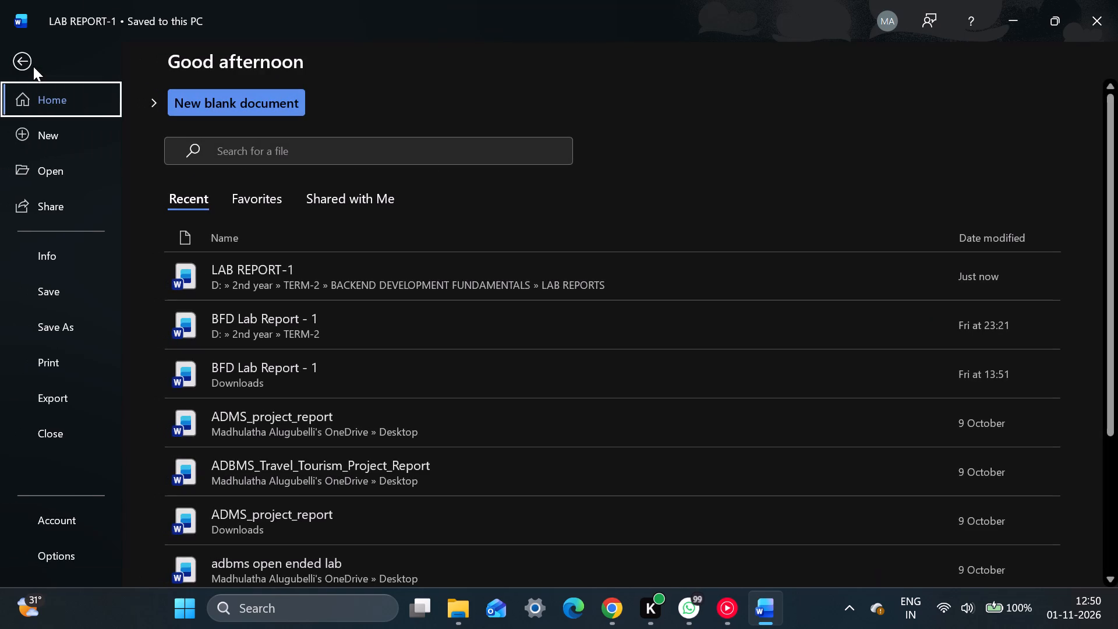
pyautogui.click(93, 394)
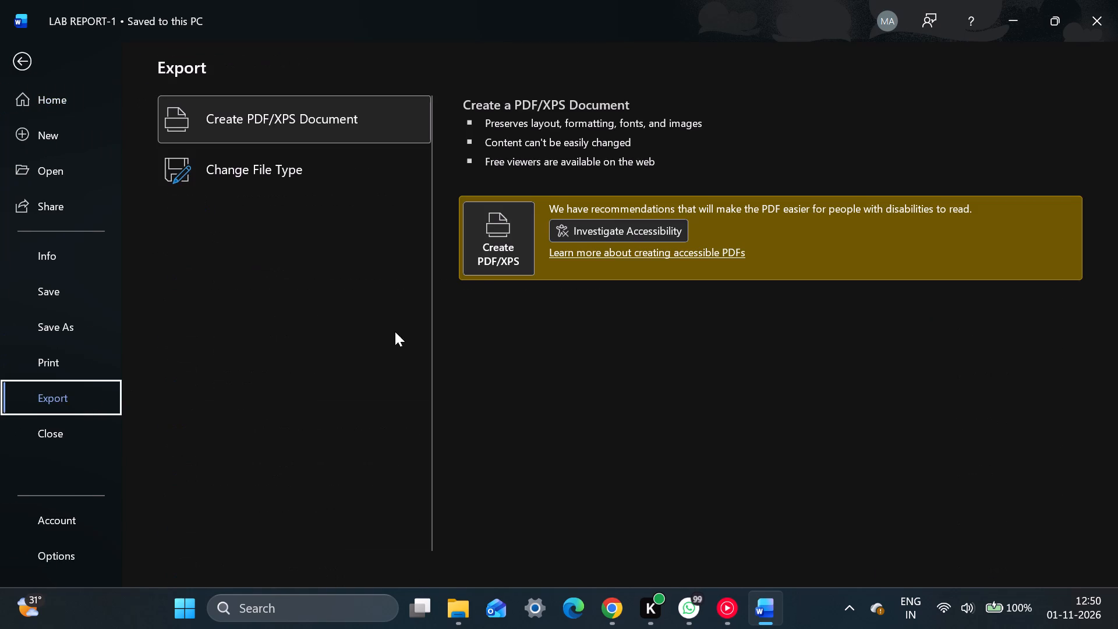
pyautogui.click(495, 258)
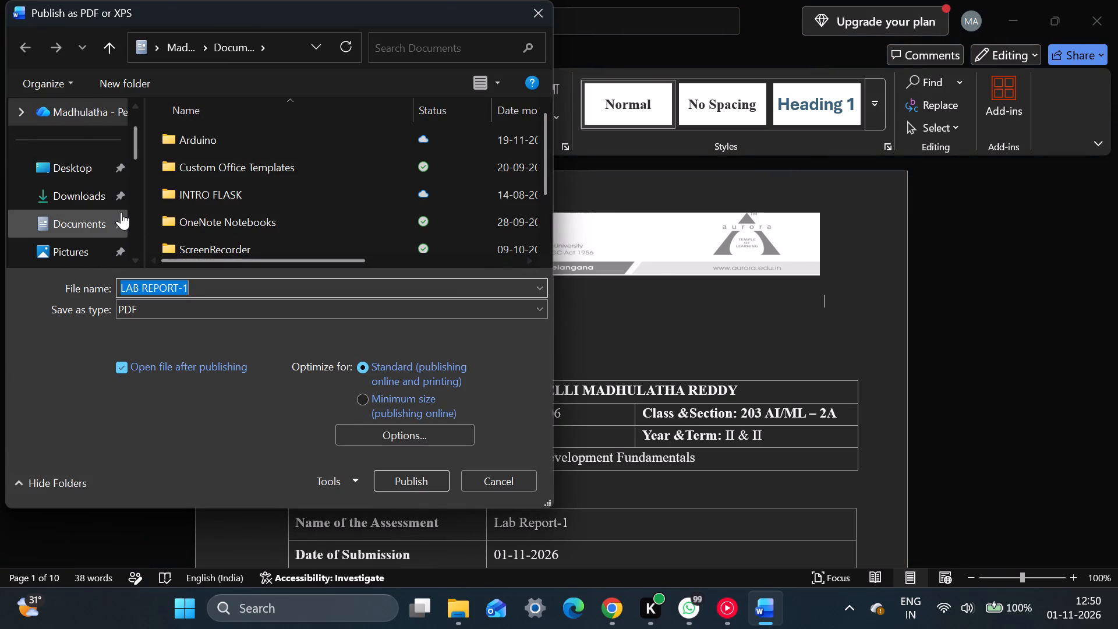
pyautogui.scroll(-1, 121, 212)
pyautogui.click(107, 189)
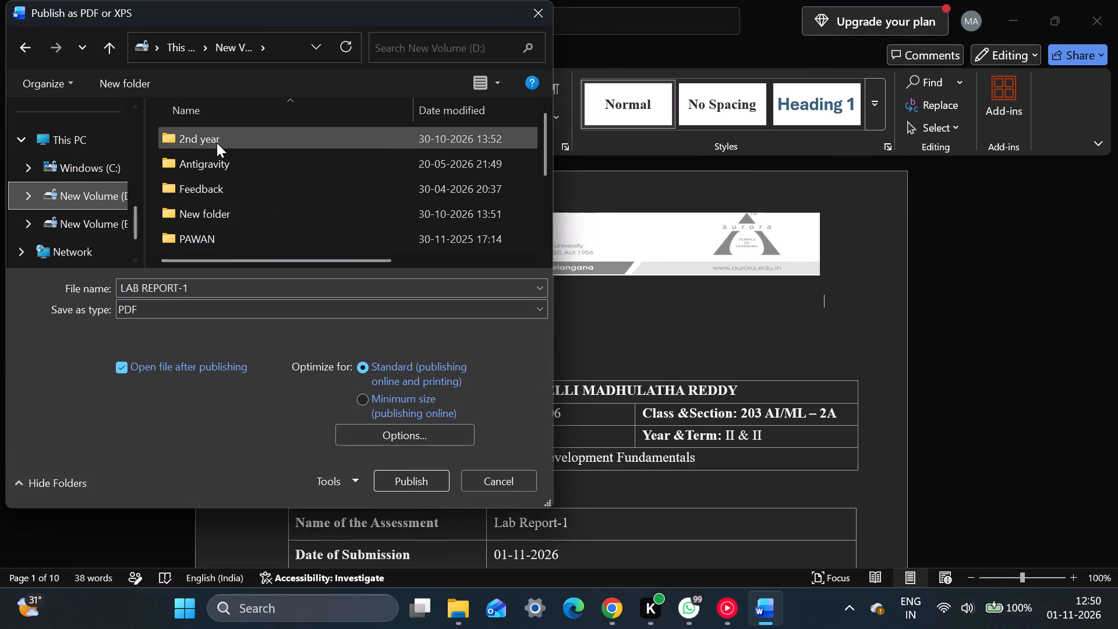
pyautogui.doubleClick(217, 143)
pyautogui.doubleClick(217, 158)
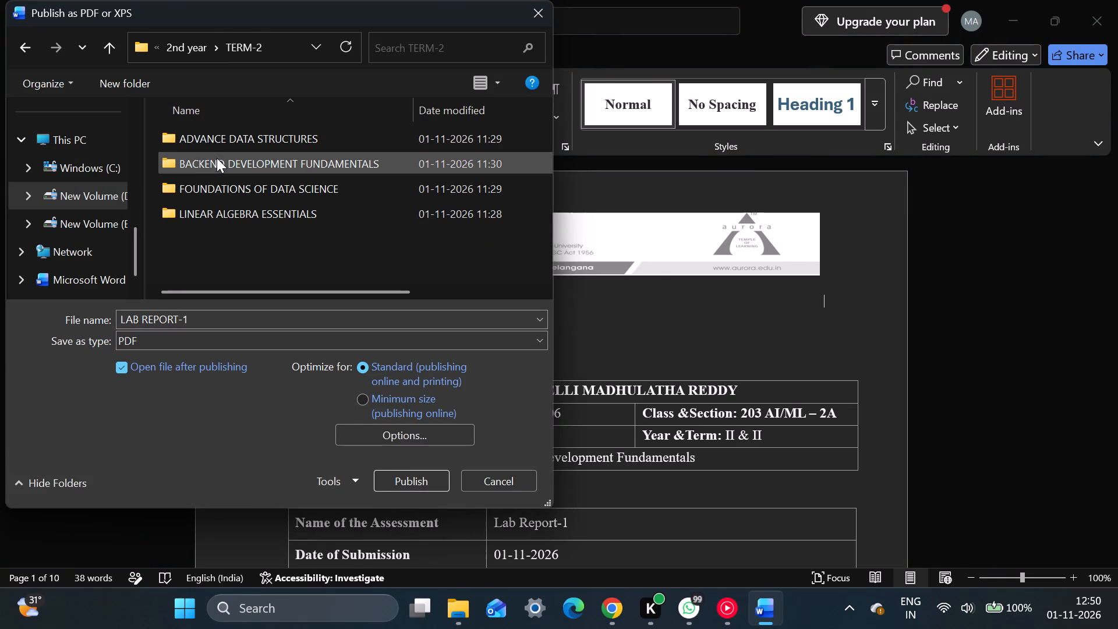
pyautogui.doubleClick(230, 164)
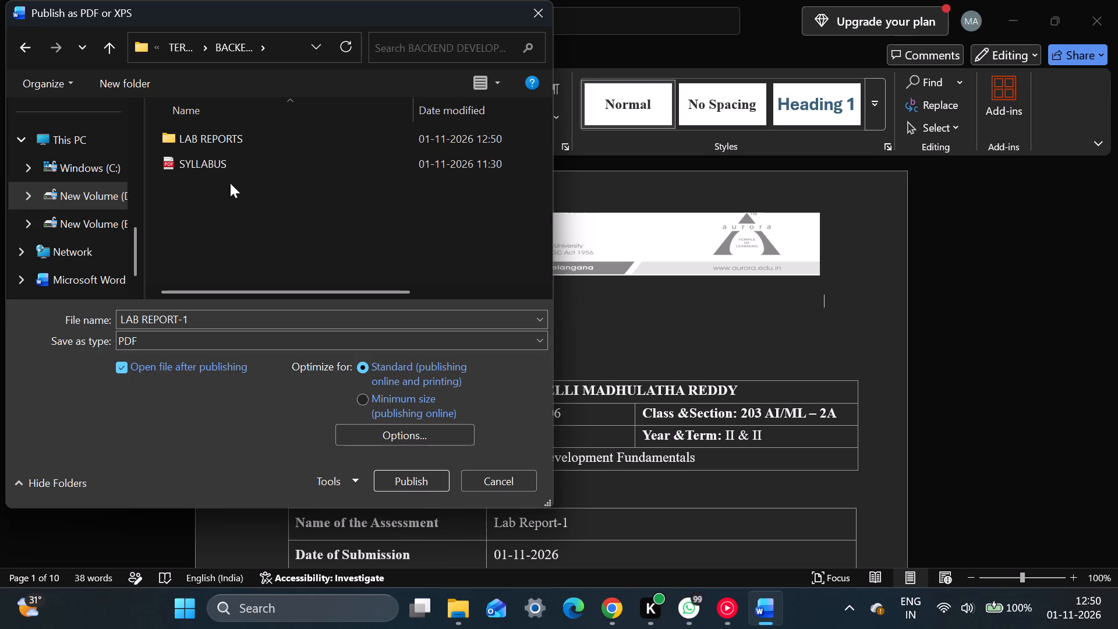
pyautogui.doubleClick(236, 143)
pyautogui.tripleClick(228, 287)
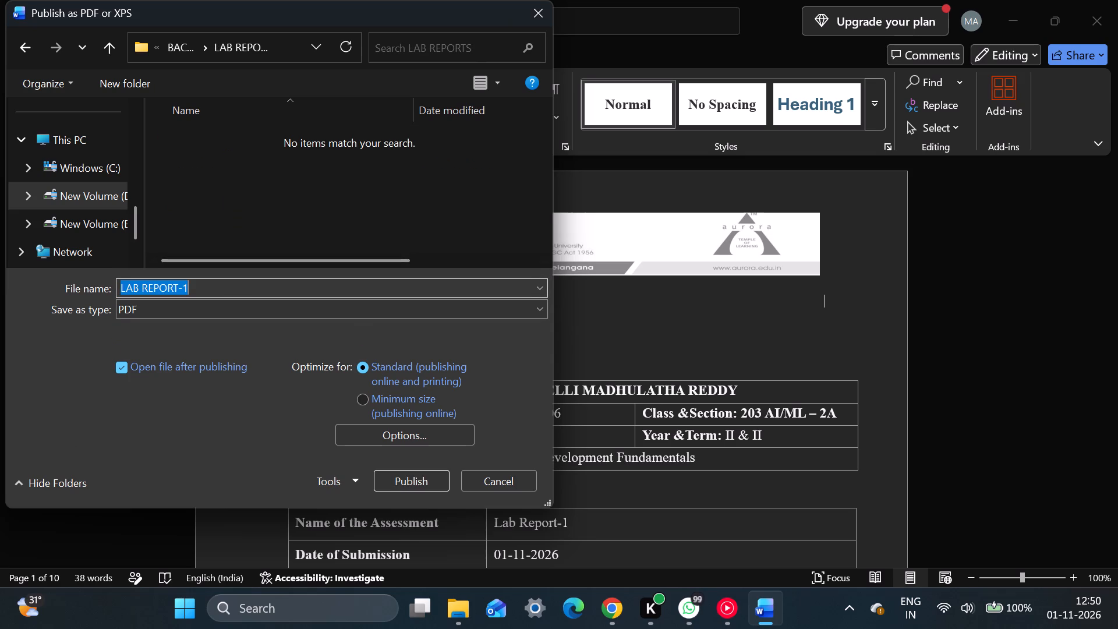
pyautogui.press('space')
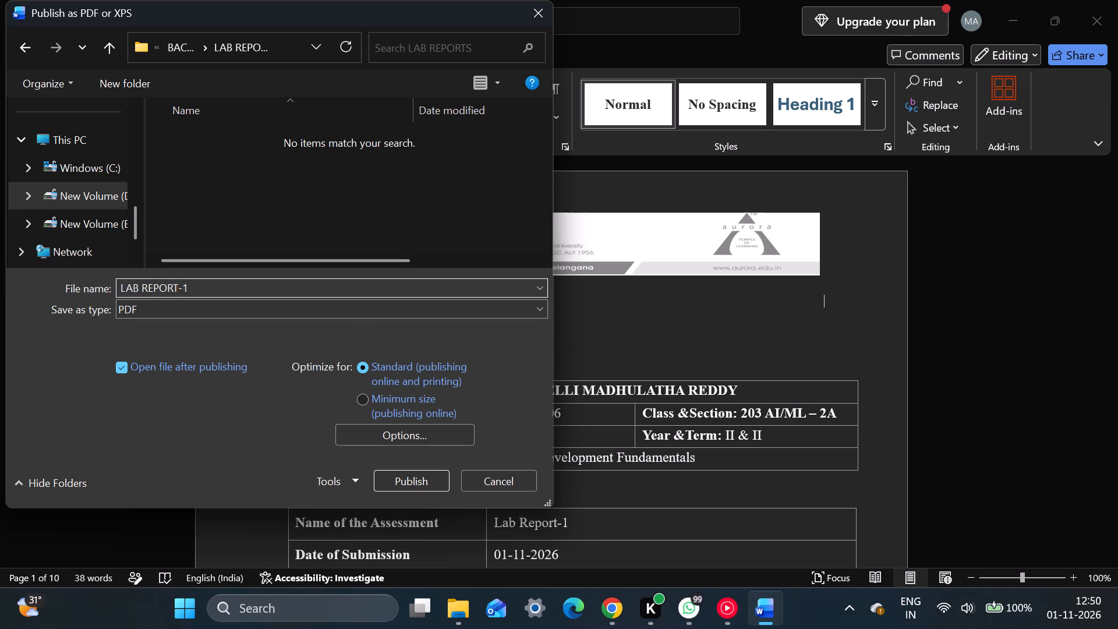
pyautogui.write('PDF')
pyautogui.press('Return')
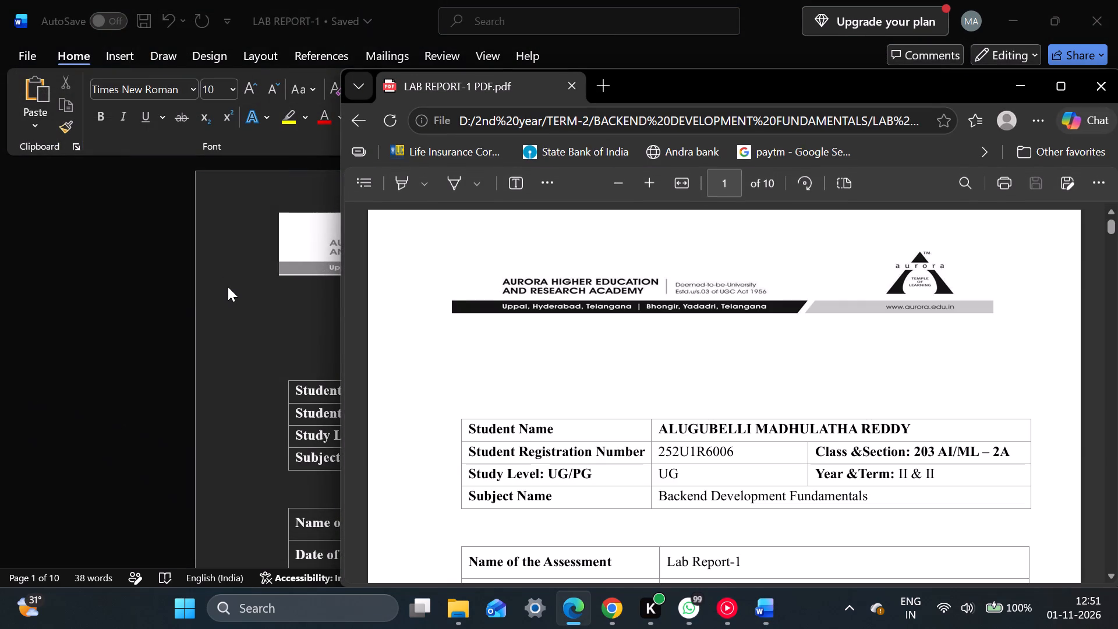
# Check the first page of the exported PDF in Edge, and close both the PDF and the Word document.
pyautogui.scroll(-1, 605, 414)
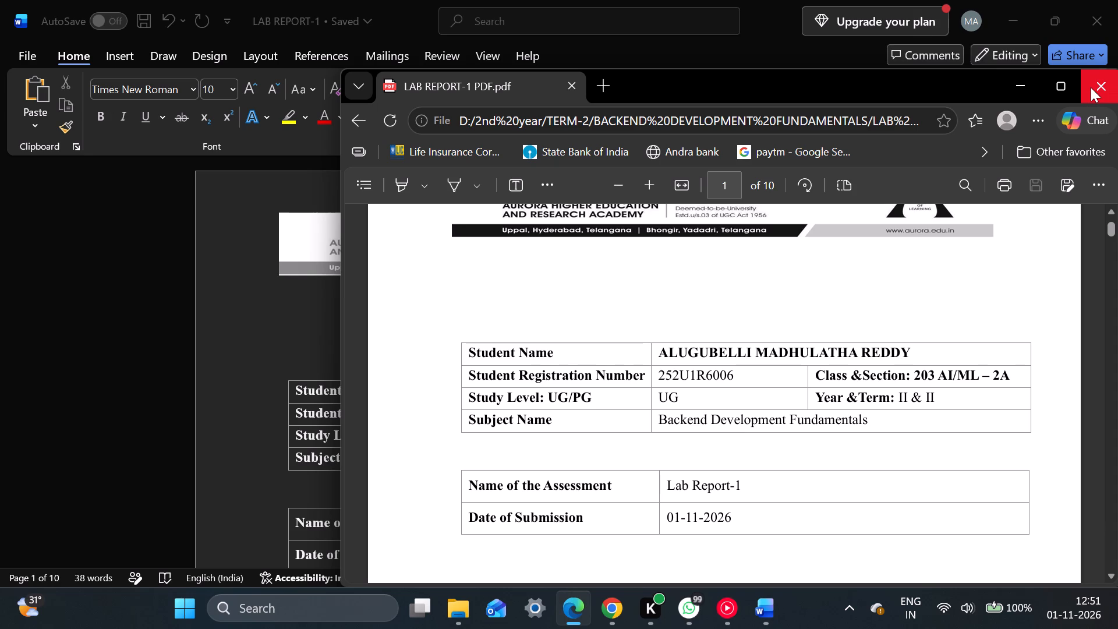
pyautogui.click(1091, 87)
pyautogui.click(1101, 18)
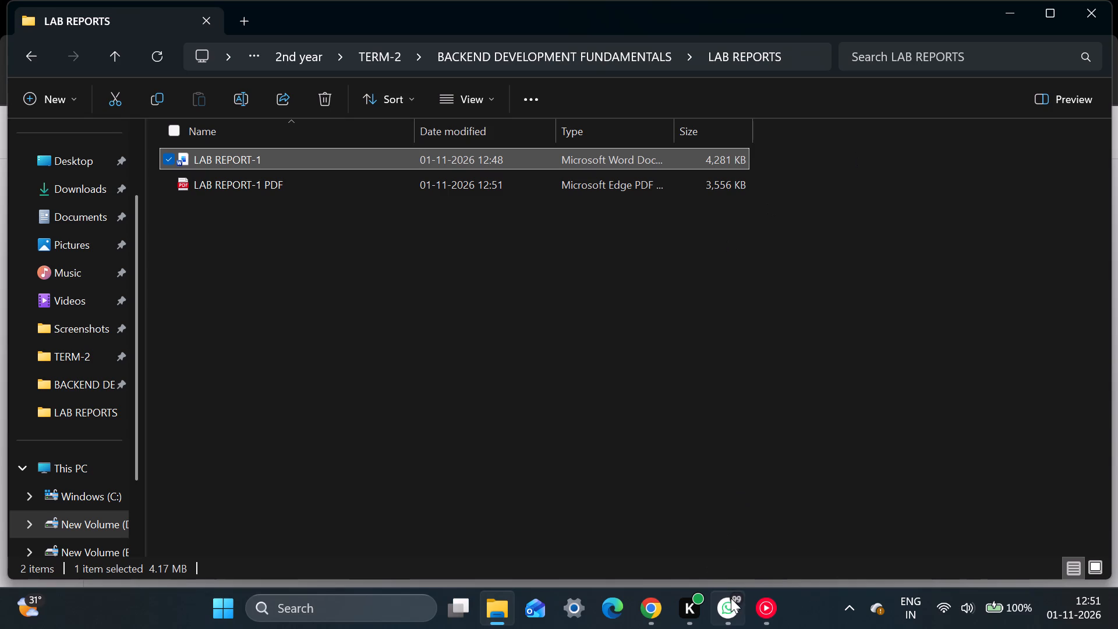
# Switch to the Aurora University page in Chrome and open the Backend Development Fundamentals assessments.
pyautogui.click(656, 611)
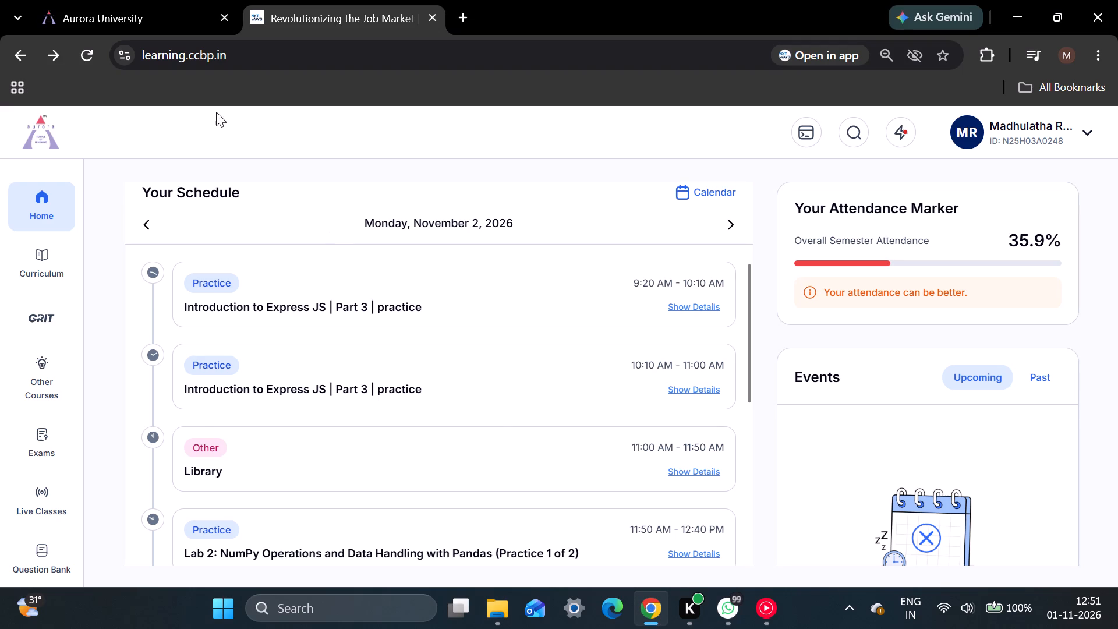
pyautogui.click(144, 27)
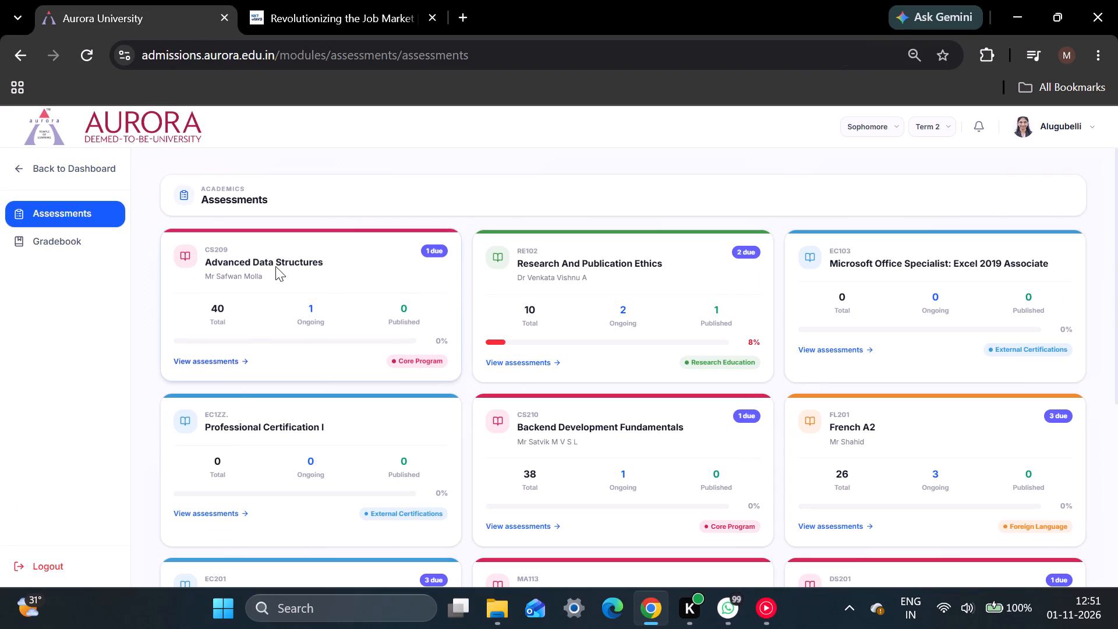
pyautogui.scroll(-1, 654, 340)
pyautogui.click(654, 384)
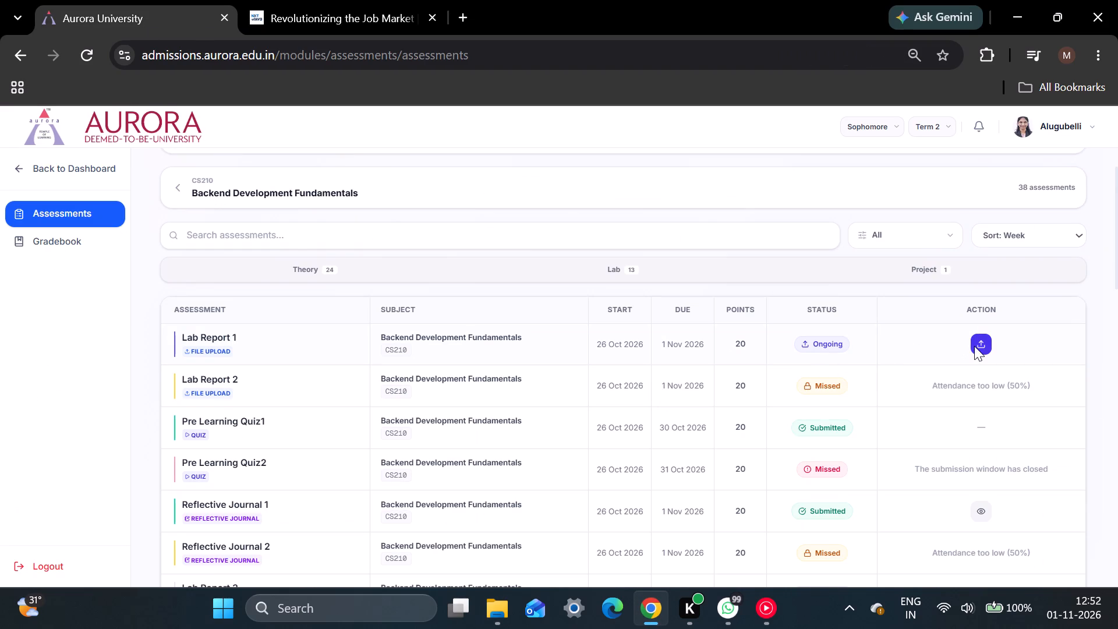
# Submit the exported LAB REPORT-1 PDF from the D: drive's LAB REPORTS folder for the Lab Report 1 assessment.
pyautogui.click(981, 346)
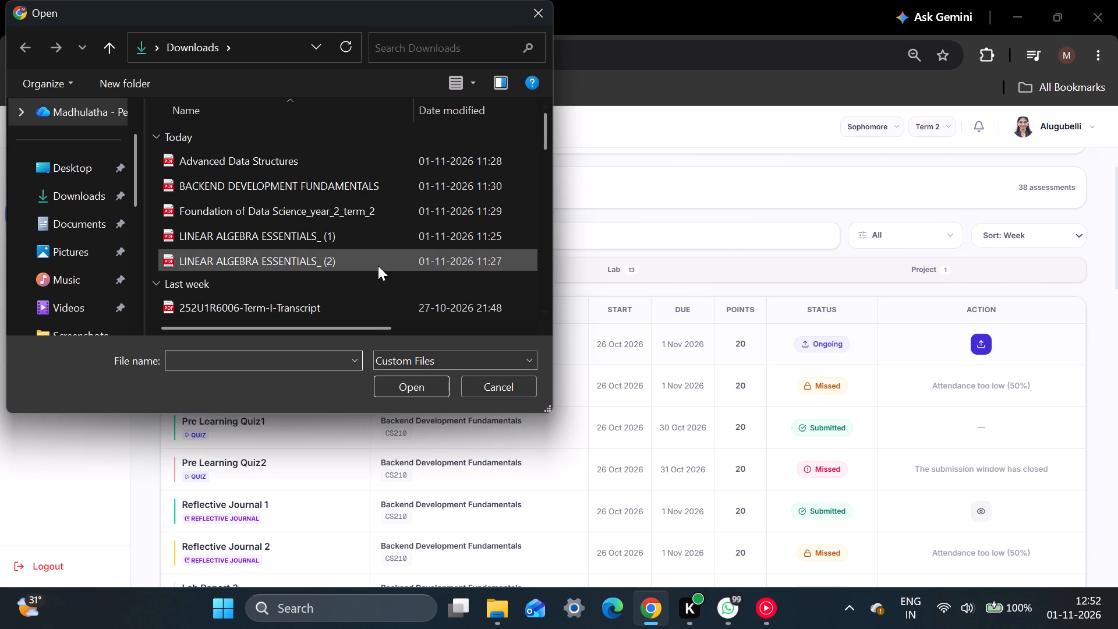
pyautogui.scroll(-2, 100, 248)
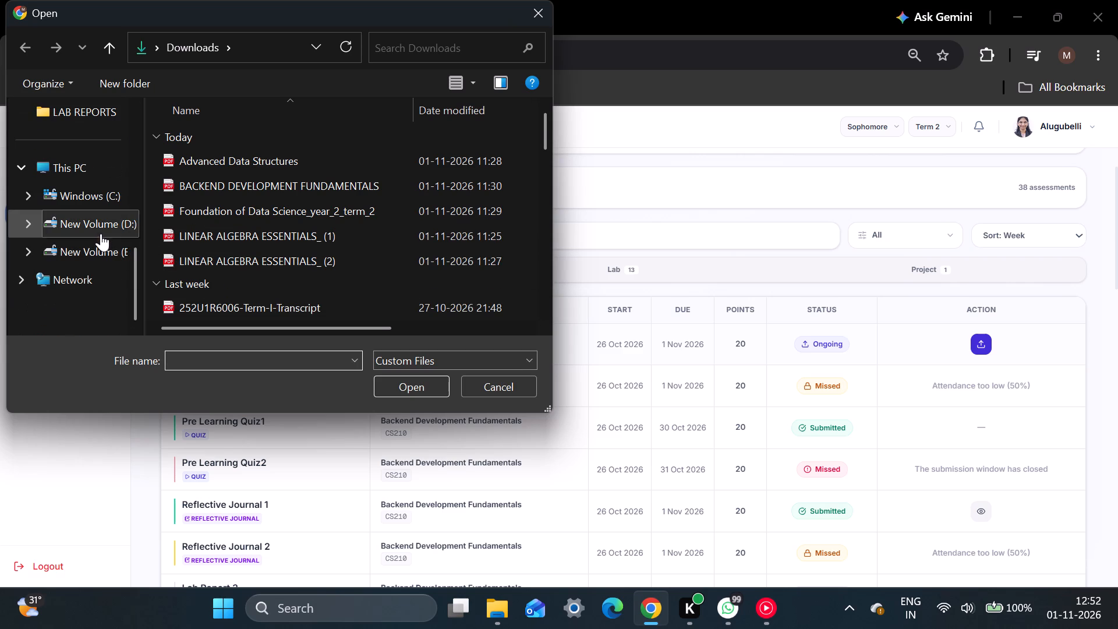
pyautogui.click(101, 232)
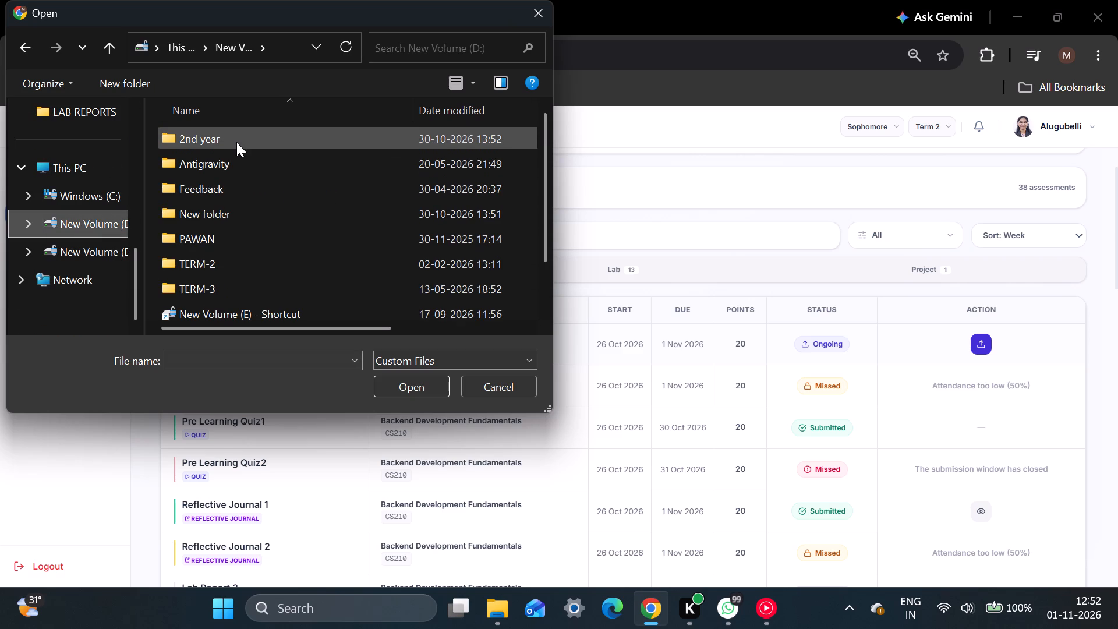
pyautogui.click(236, 142)
pyautogui.doubleClick(236, 142)
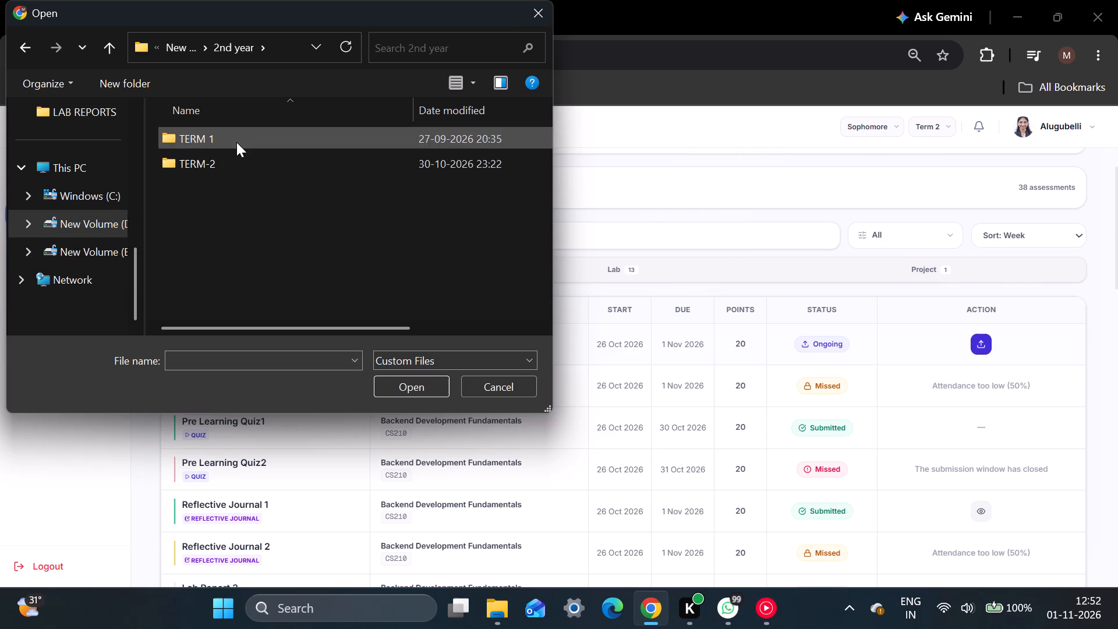
pyautogui.doubleClick(242, 162)
pyautogui.doubleClick(242, 162)
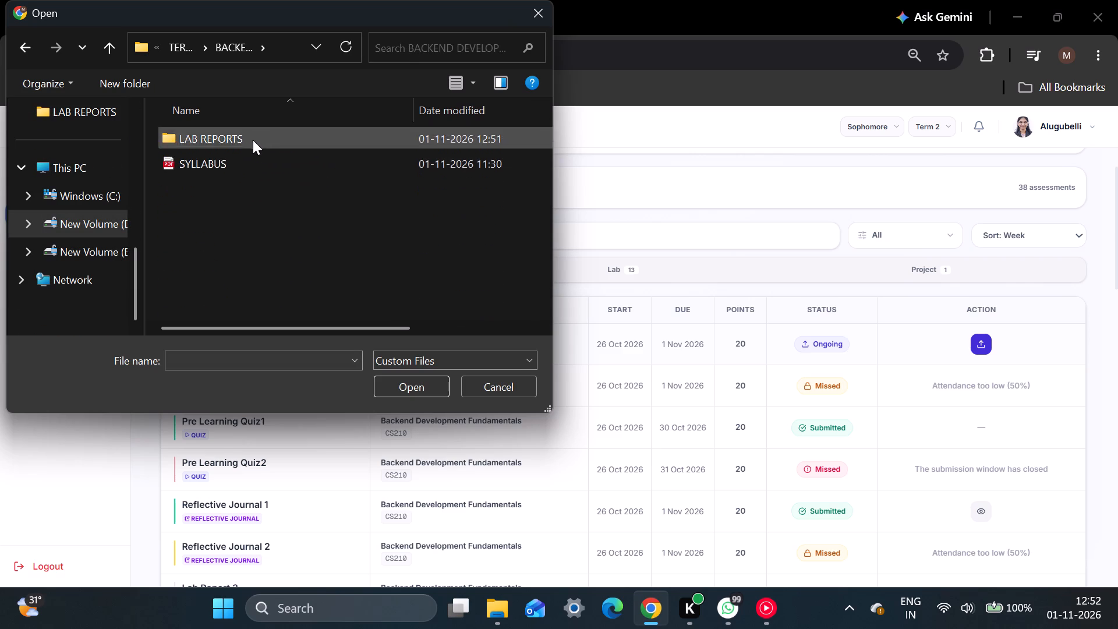
pyautogui.doubleClick(253, 137)
pyautogui.doubleClick(257, 140)
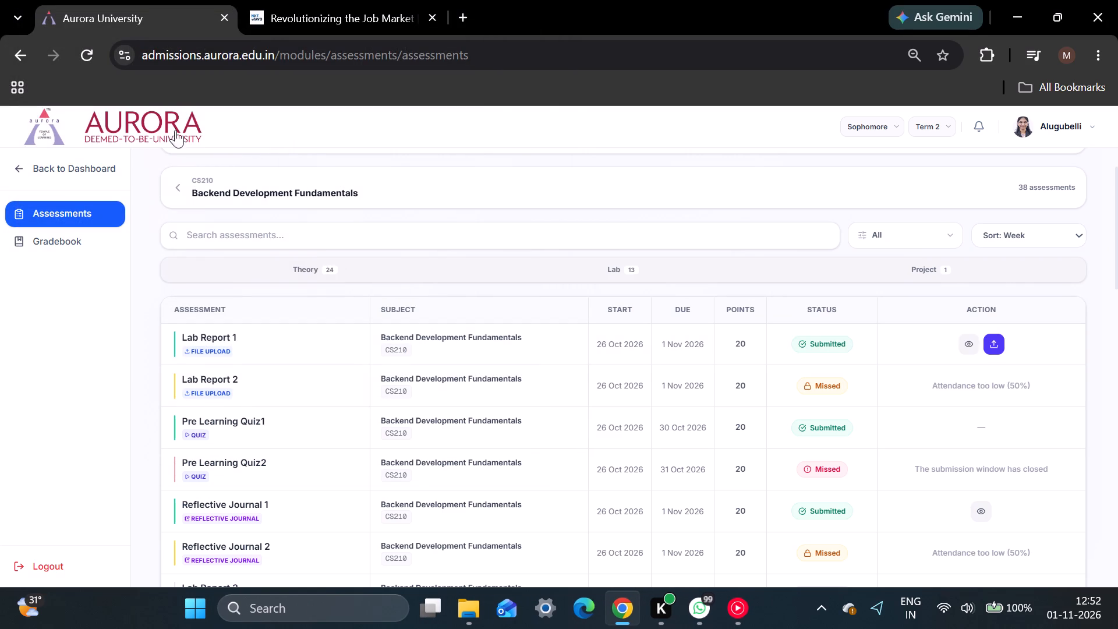
# Go back to the course overview and examine the ongoing and due assessments of every course.
pyautogui.click(181, 190)
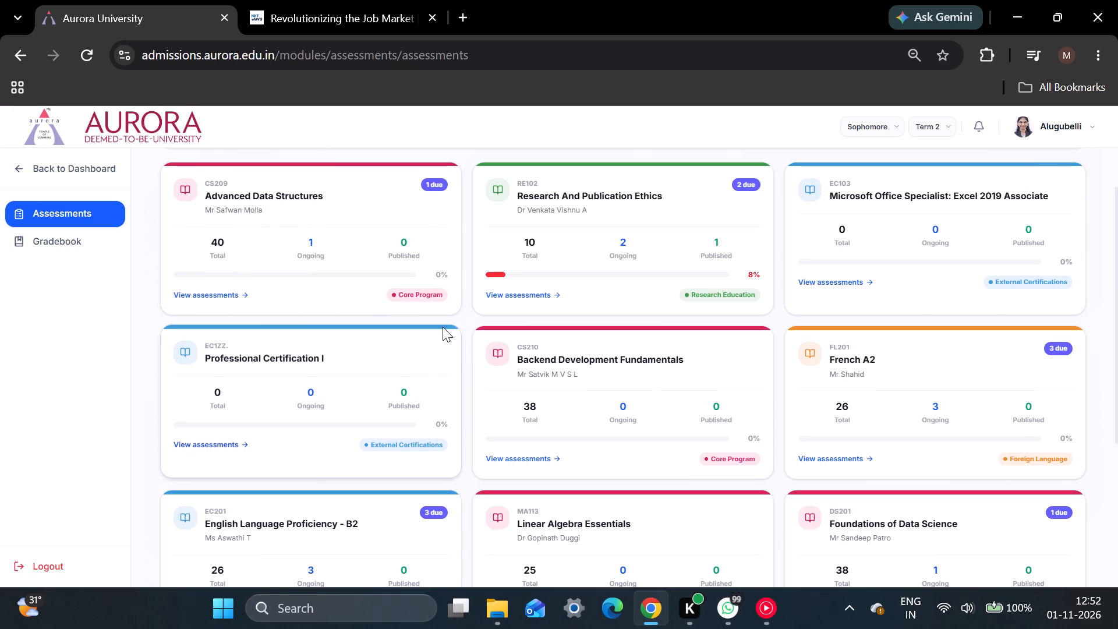
pyautogui.scroll(-1, 530, 361)
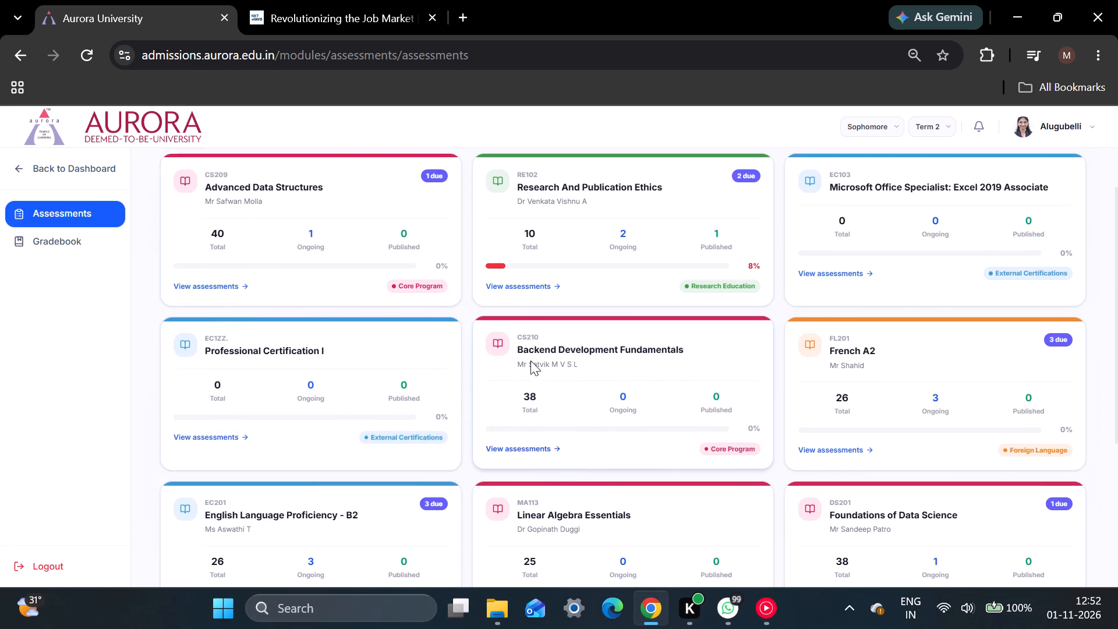
pyautogui.scroll(-2, 530, 361)
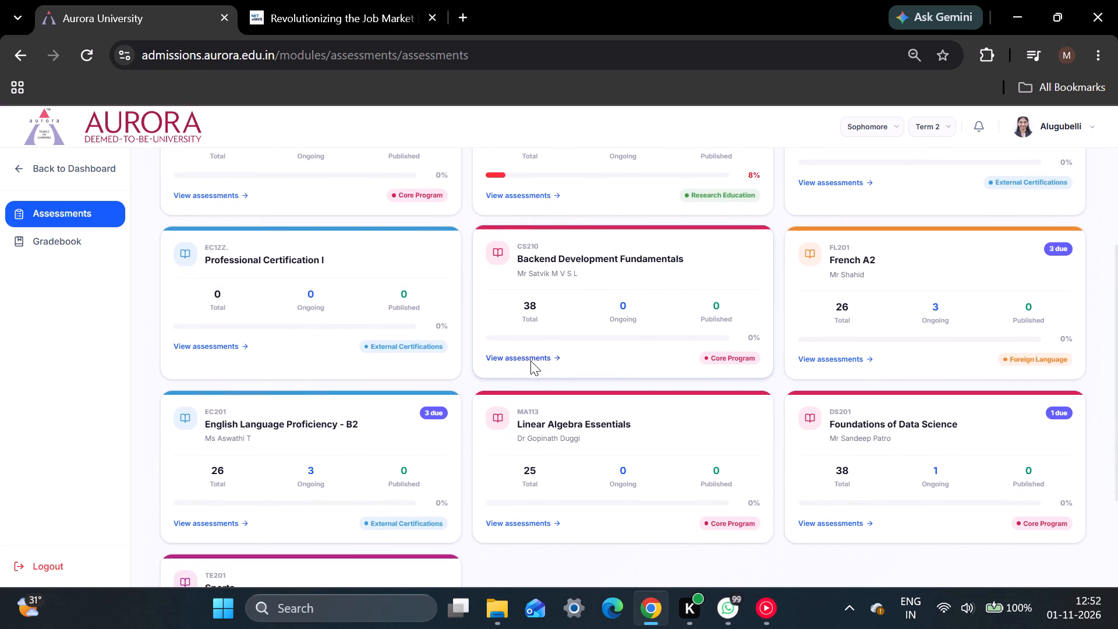
pyautogui.scroll(1, 530, 361)
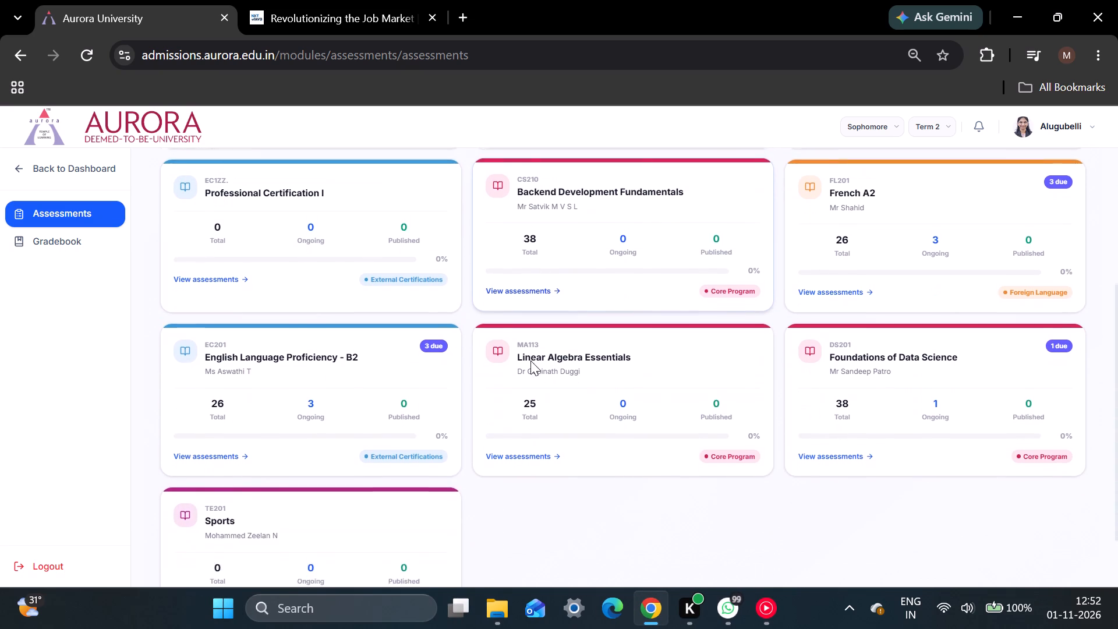
pyautogui.scroll(1, 530, 361)
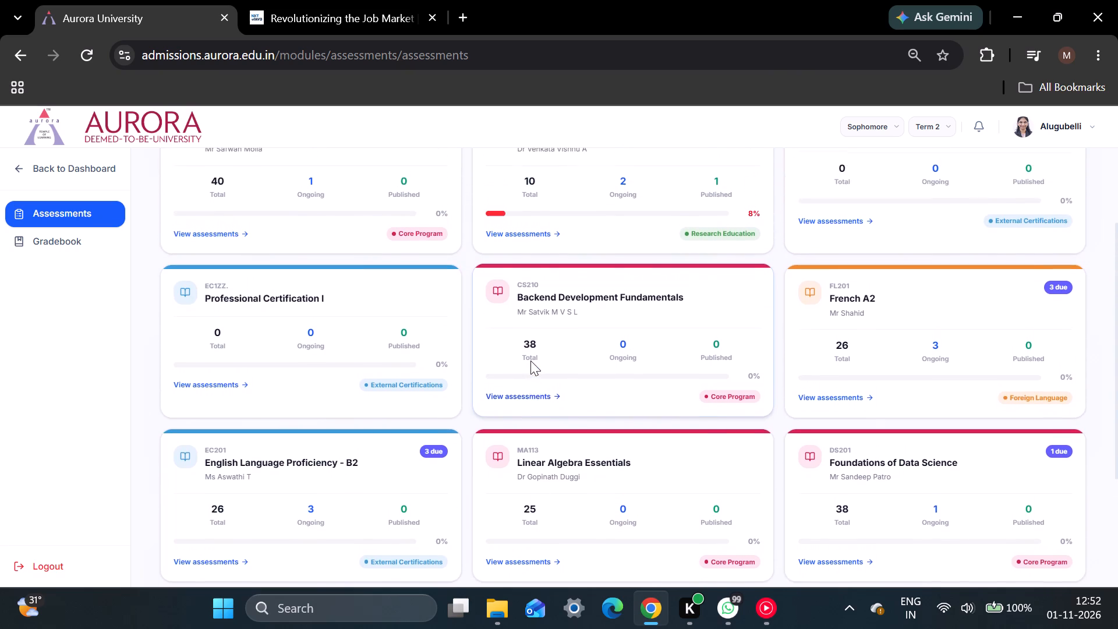
pyautogui.scroll(-2, 530, 361)
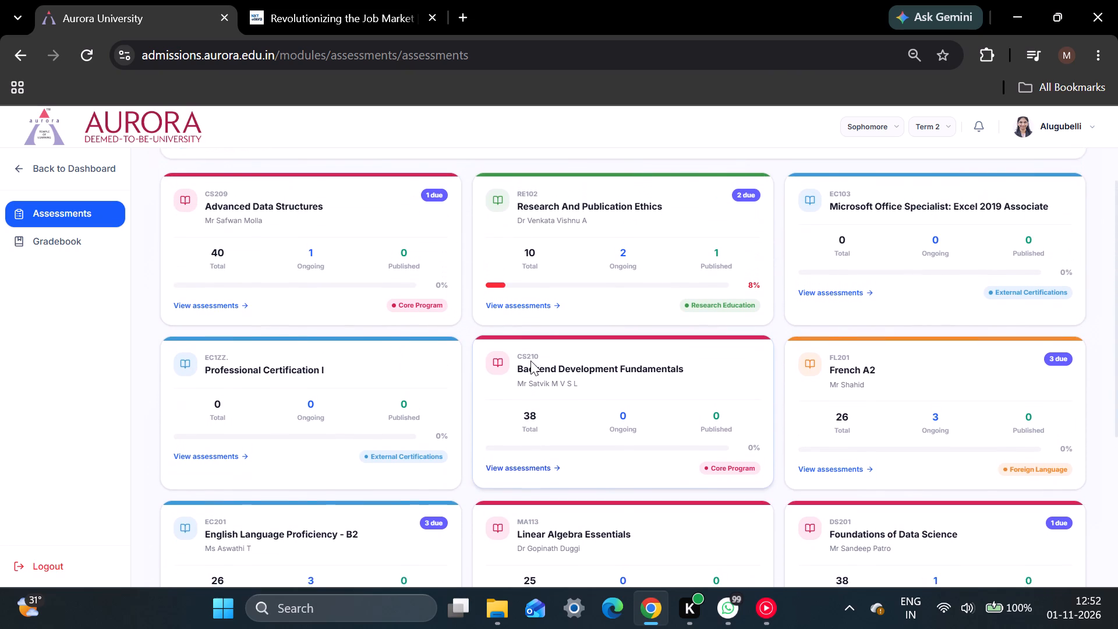
pyautogui.scroll(-1, 530, 361)
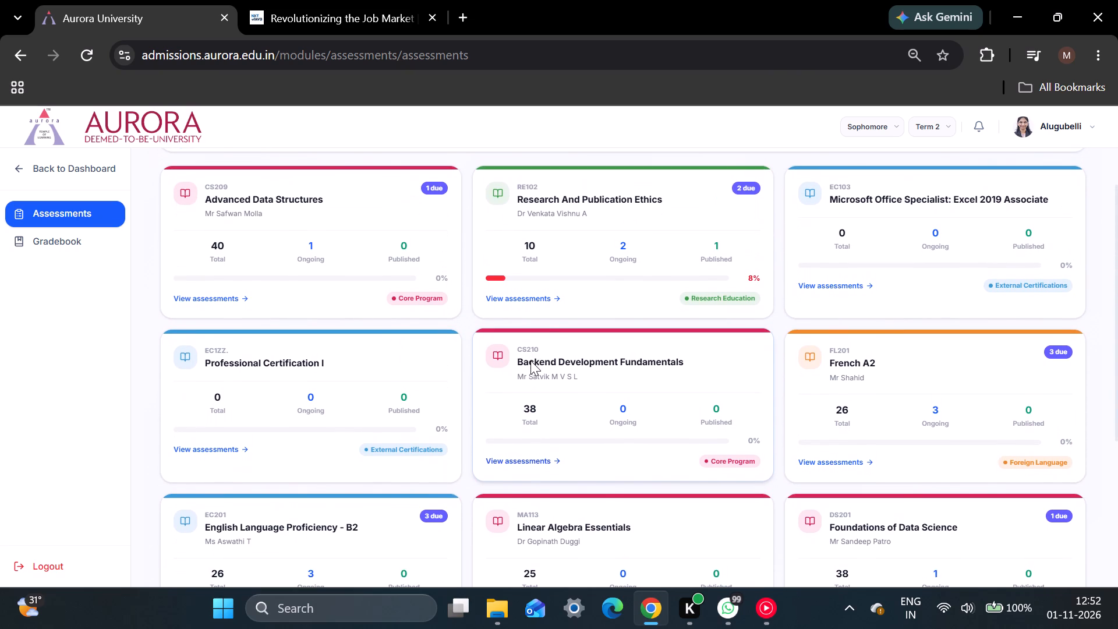
pyautogui.scroll(-2, 530, 361)
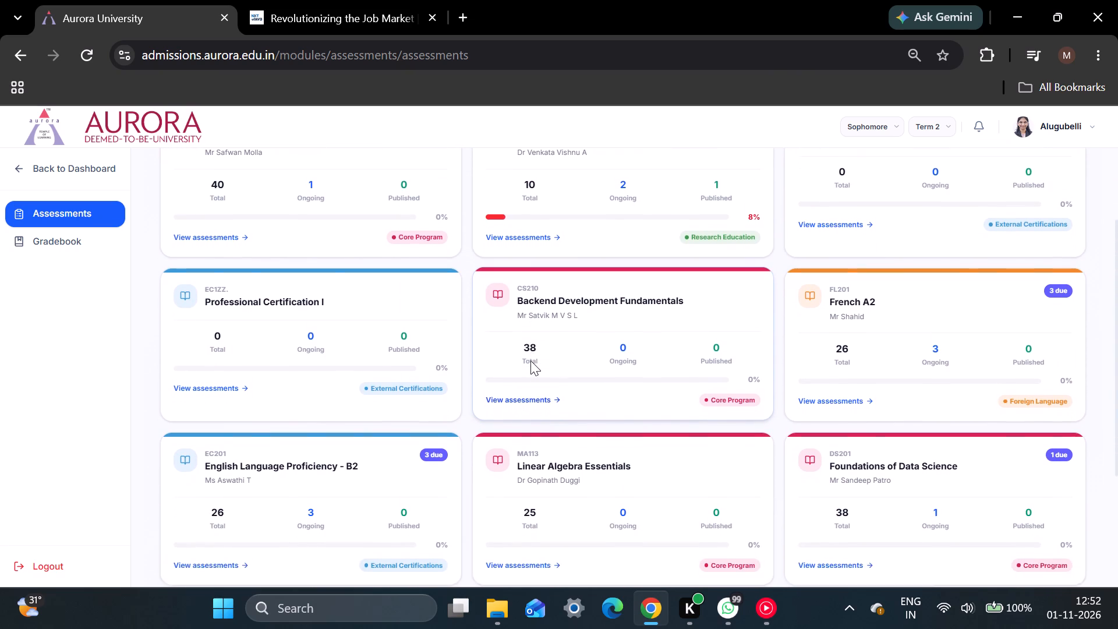
pyautogui.scroll(-1, 530, 361)
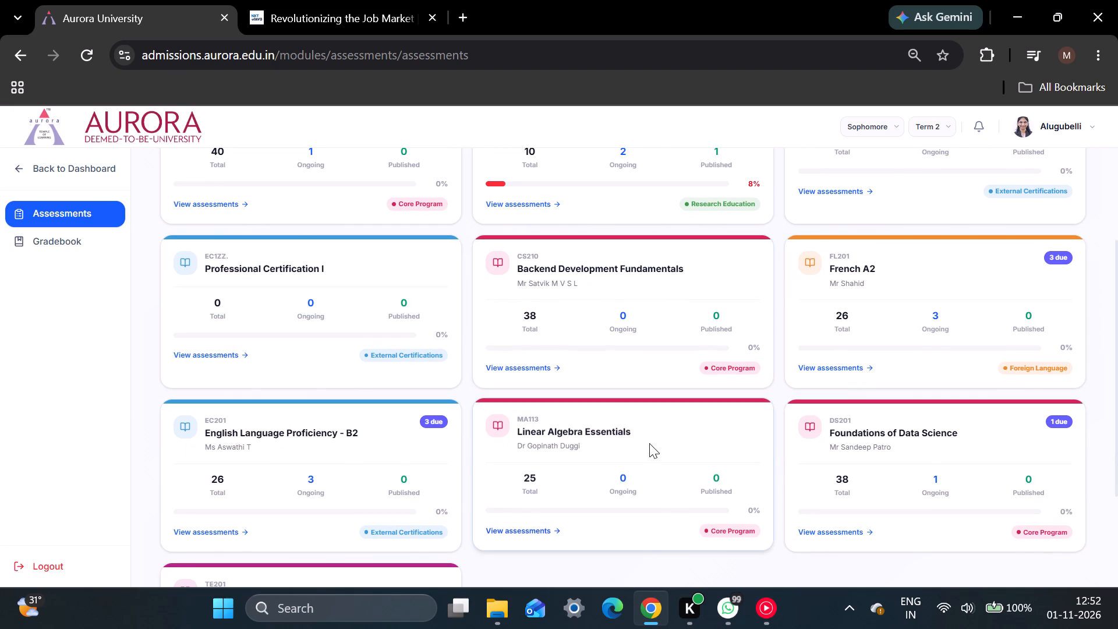